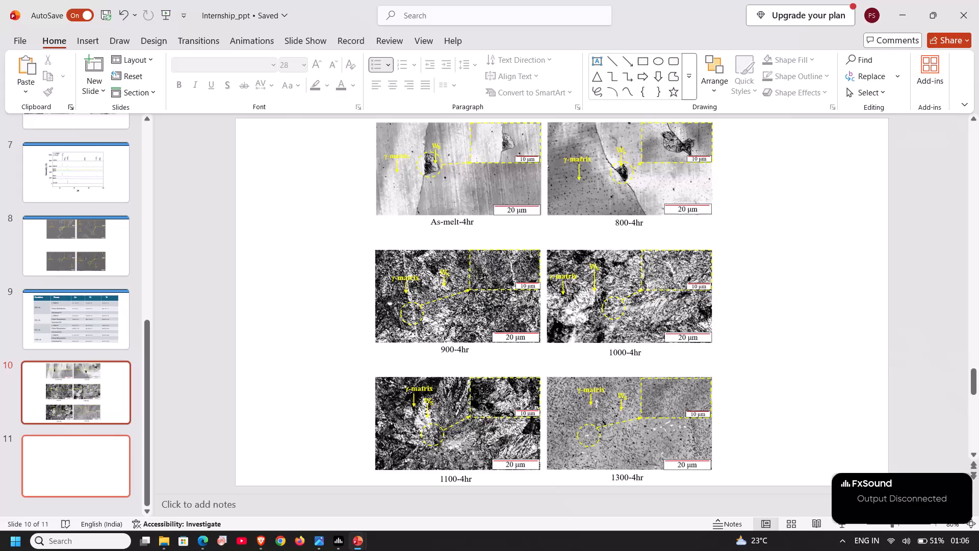
# Copy all four micrographs with their labels from slide 2 of the internship report presentation, and return to blank slide 11 of Internship_ppt.
pyautogui.click(79, 461)
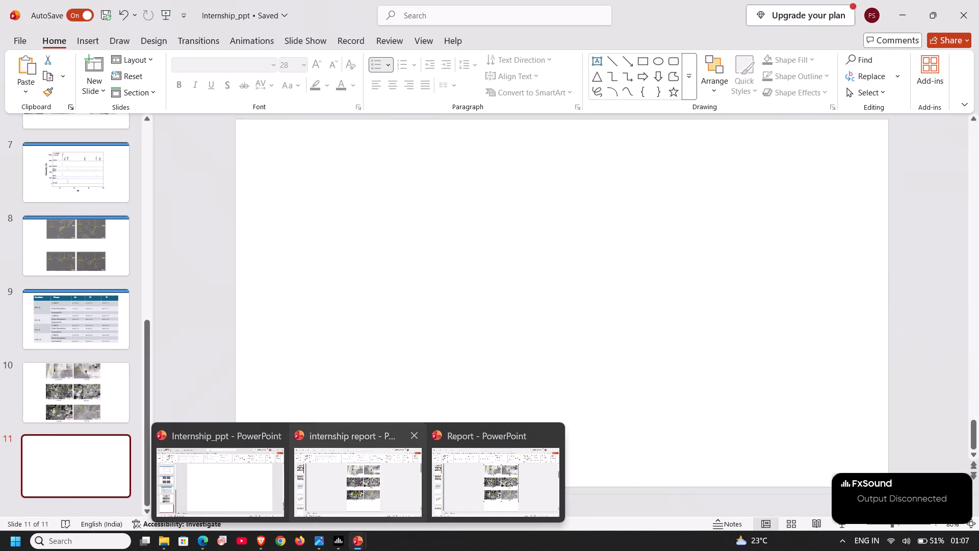
pyautogui.click(397, 494)
pyautogui.click(31, 257)
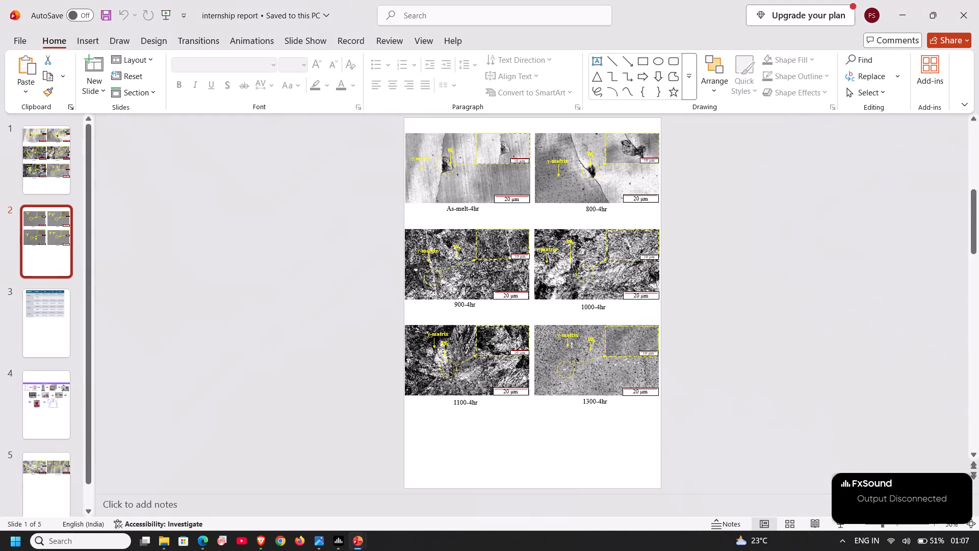
pyautogui.hotkey('ctrl', 'a')
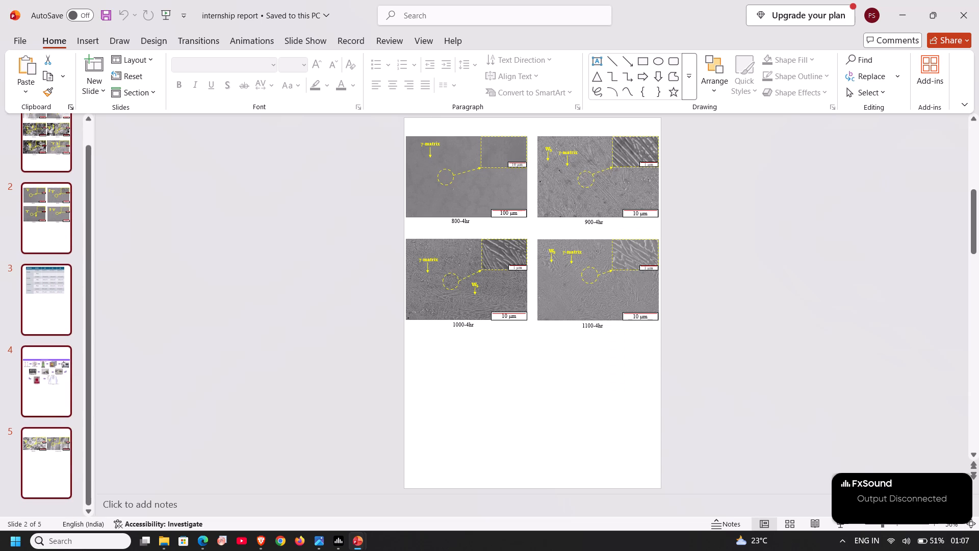
pyautogui.click(434, 361)
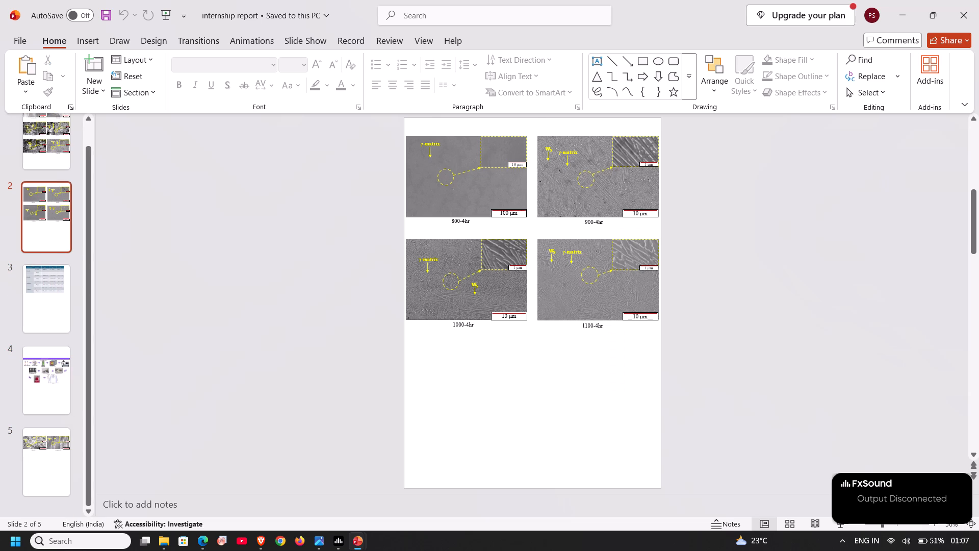
pyautogui.hotkey('ctrl', 'a')
pyautogui.hotkey('ctrl', 'c')
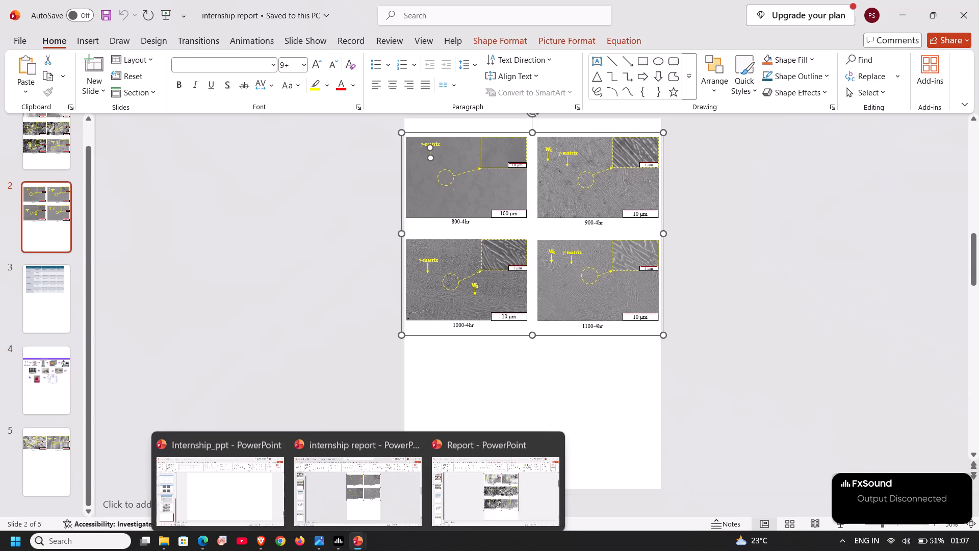
pyautogui.click(245, 471)
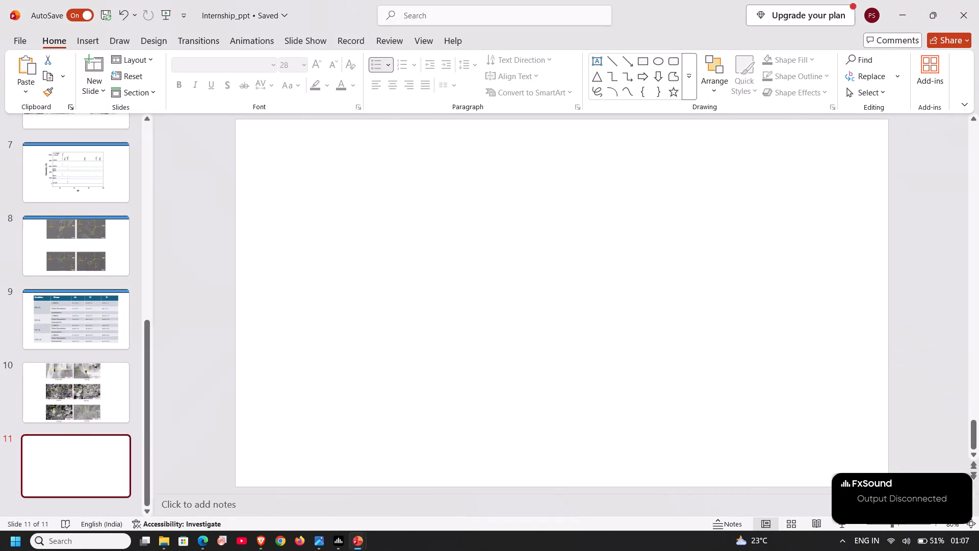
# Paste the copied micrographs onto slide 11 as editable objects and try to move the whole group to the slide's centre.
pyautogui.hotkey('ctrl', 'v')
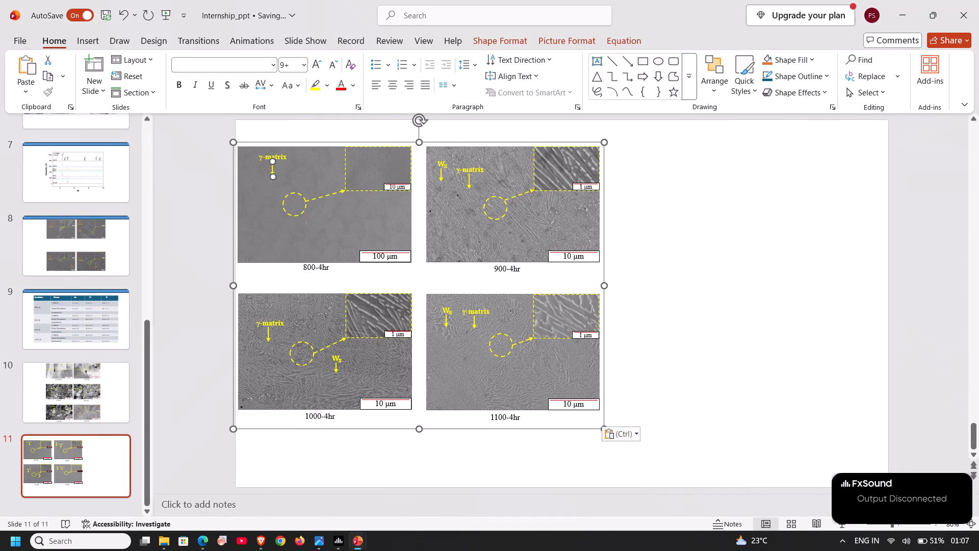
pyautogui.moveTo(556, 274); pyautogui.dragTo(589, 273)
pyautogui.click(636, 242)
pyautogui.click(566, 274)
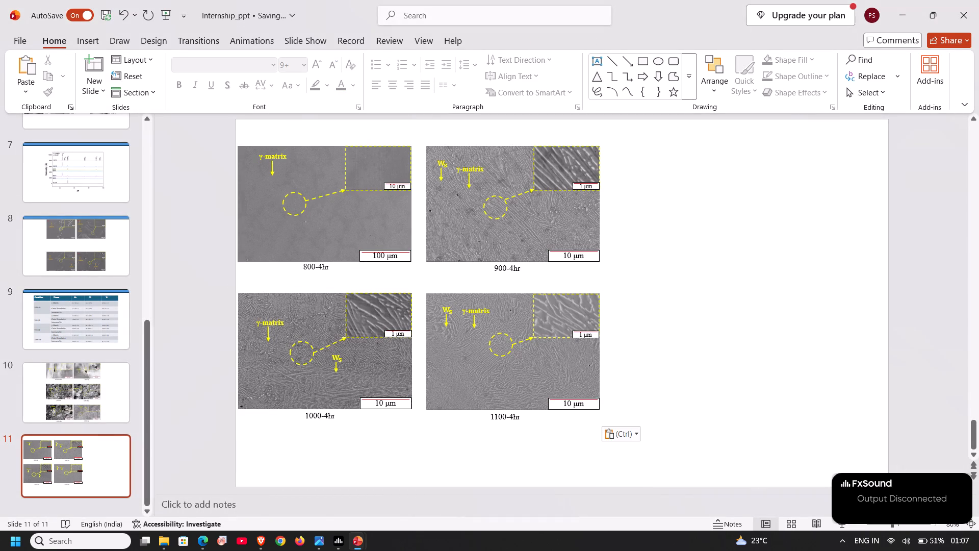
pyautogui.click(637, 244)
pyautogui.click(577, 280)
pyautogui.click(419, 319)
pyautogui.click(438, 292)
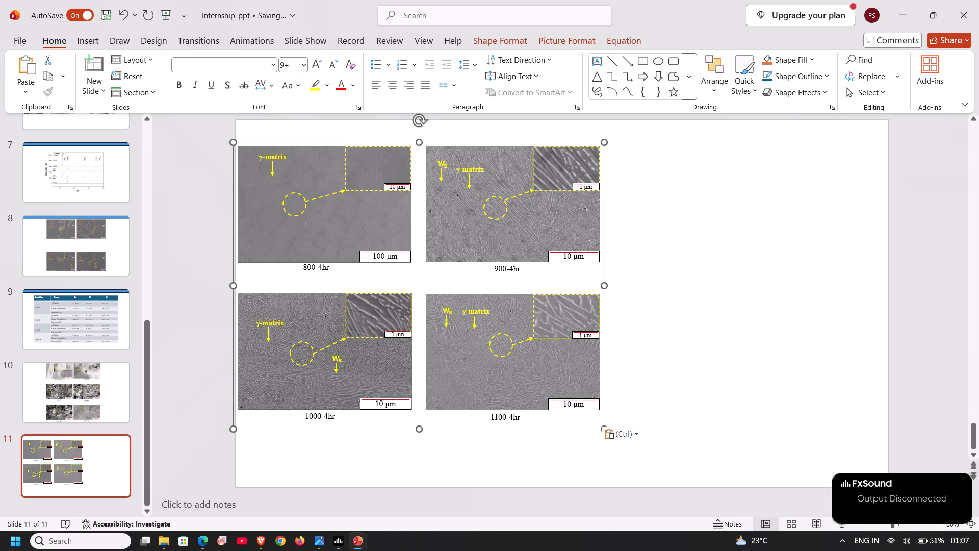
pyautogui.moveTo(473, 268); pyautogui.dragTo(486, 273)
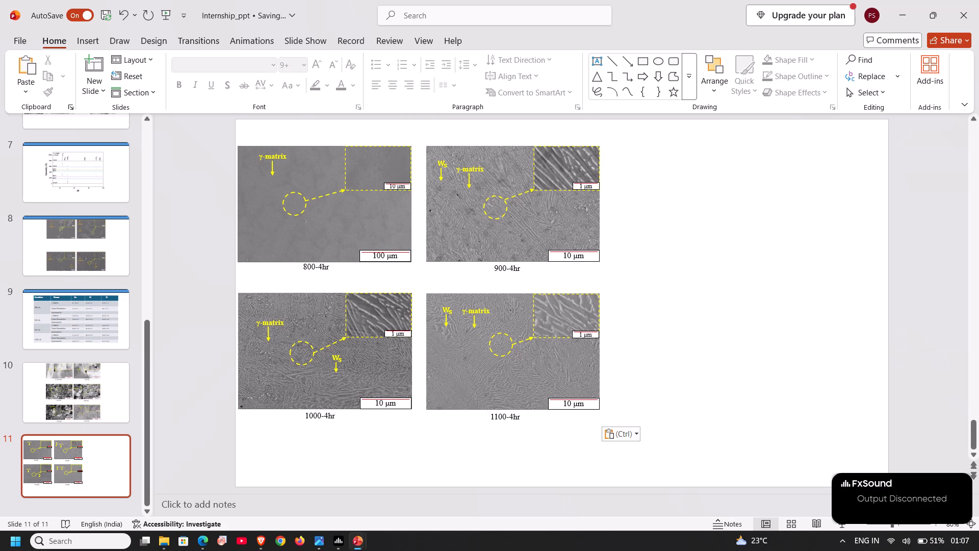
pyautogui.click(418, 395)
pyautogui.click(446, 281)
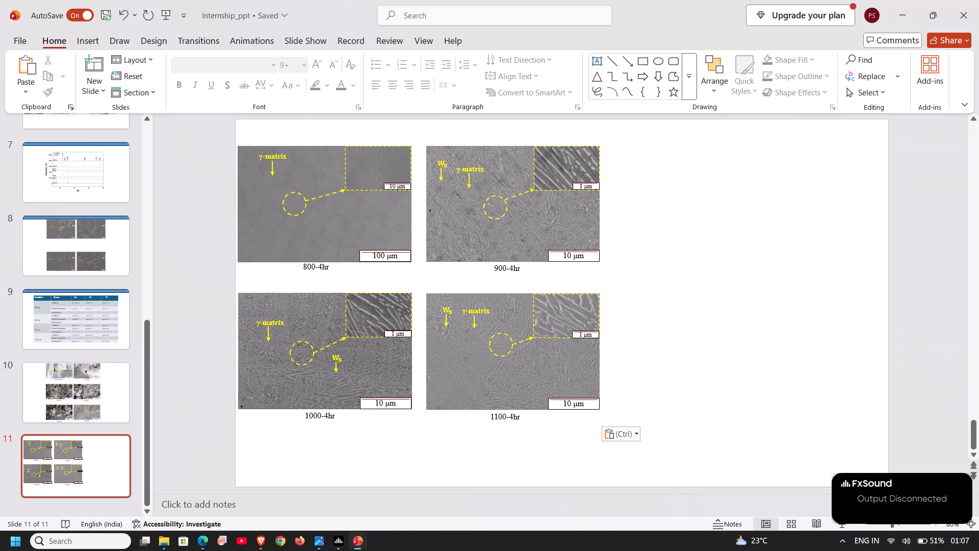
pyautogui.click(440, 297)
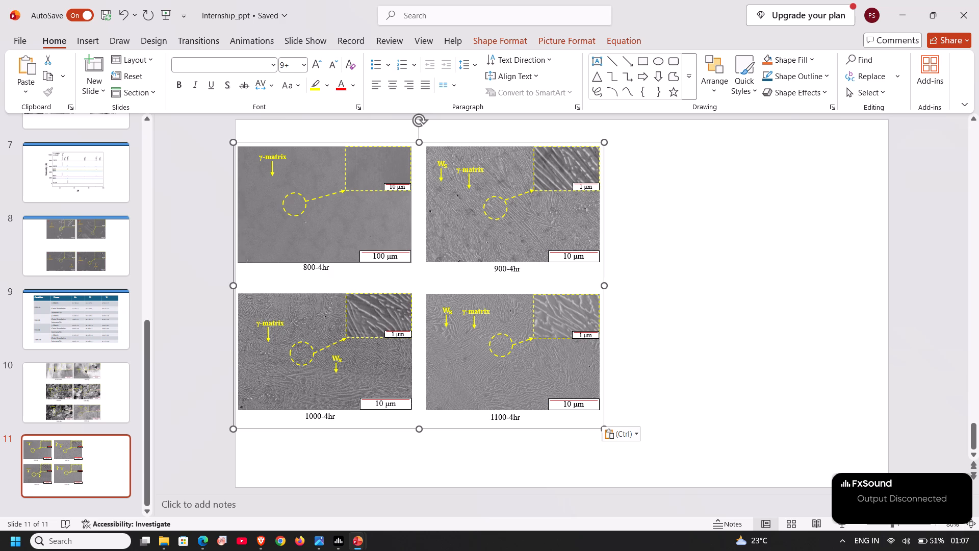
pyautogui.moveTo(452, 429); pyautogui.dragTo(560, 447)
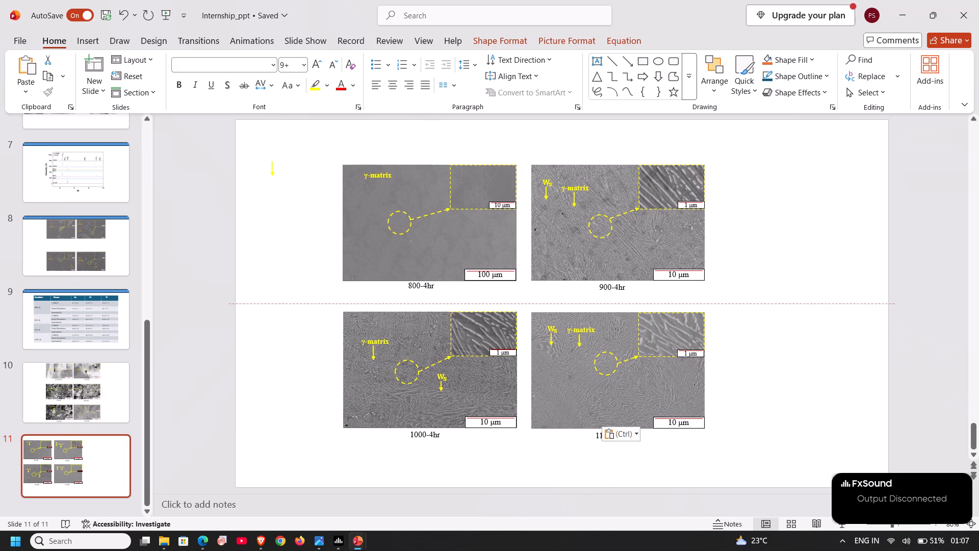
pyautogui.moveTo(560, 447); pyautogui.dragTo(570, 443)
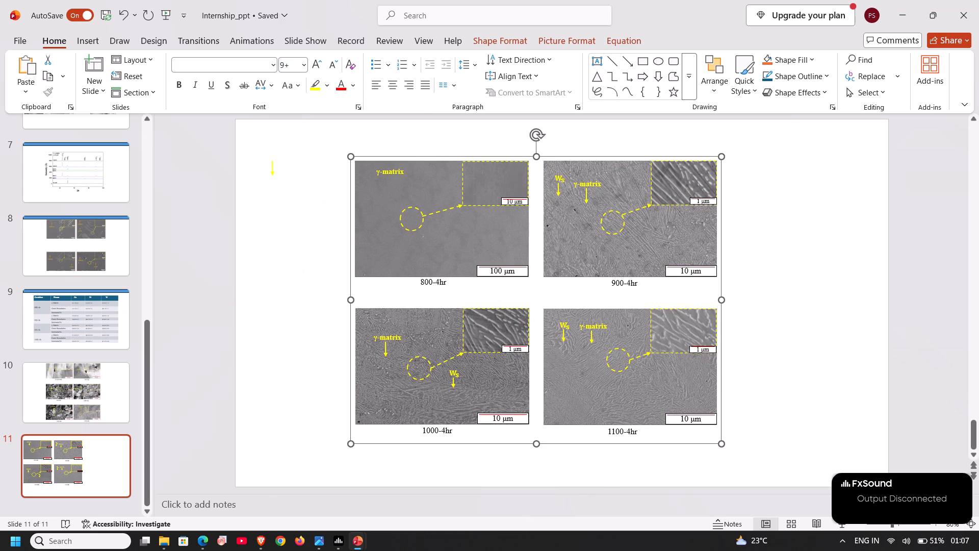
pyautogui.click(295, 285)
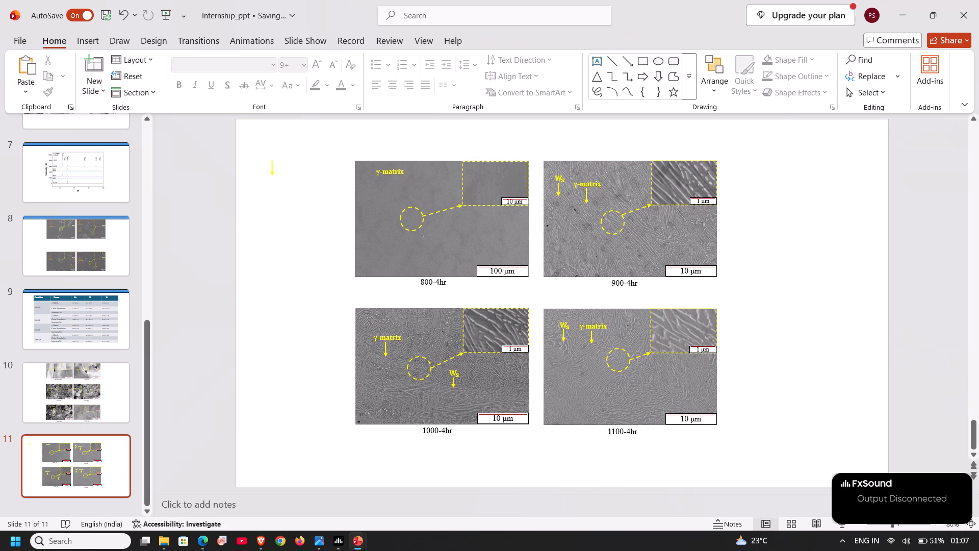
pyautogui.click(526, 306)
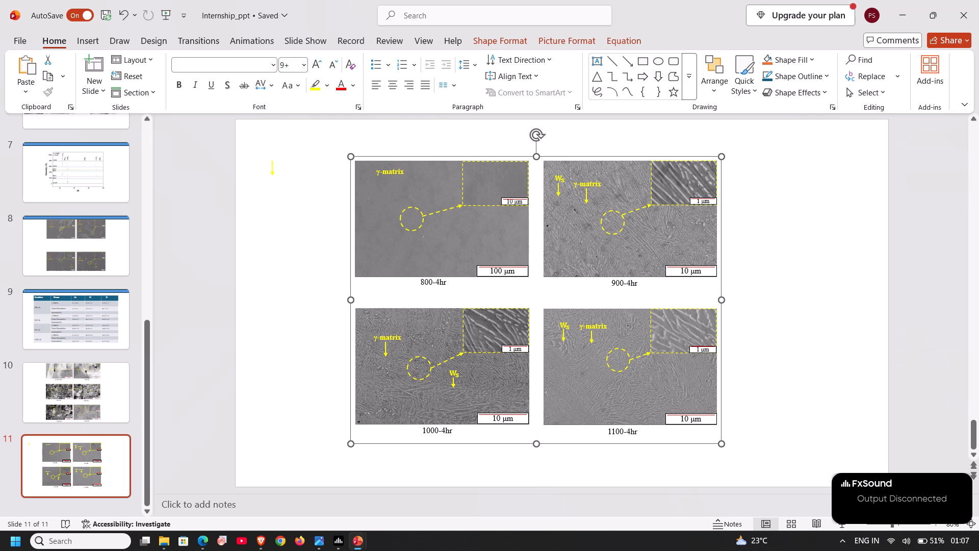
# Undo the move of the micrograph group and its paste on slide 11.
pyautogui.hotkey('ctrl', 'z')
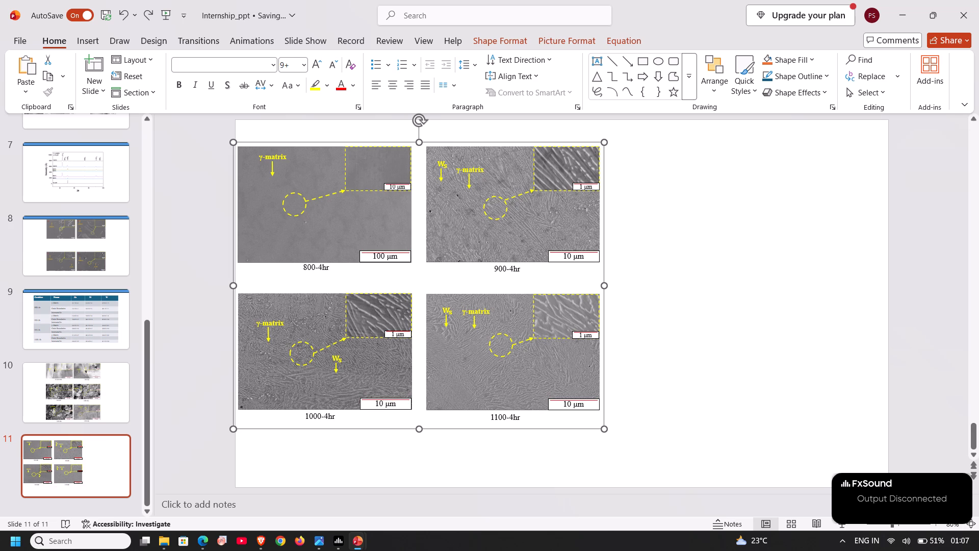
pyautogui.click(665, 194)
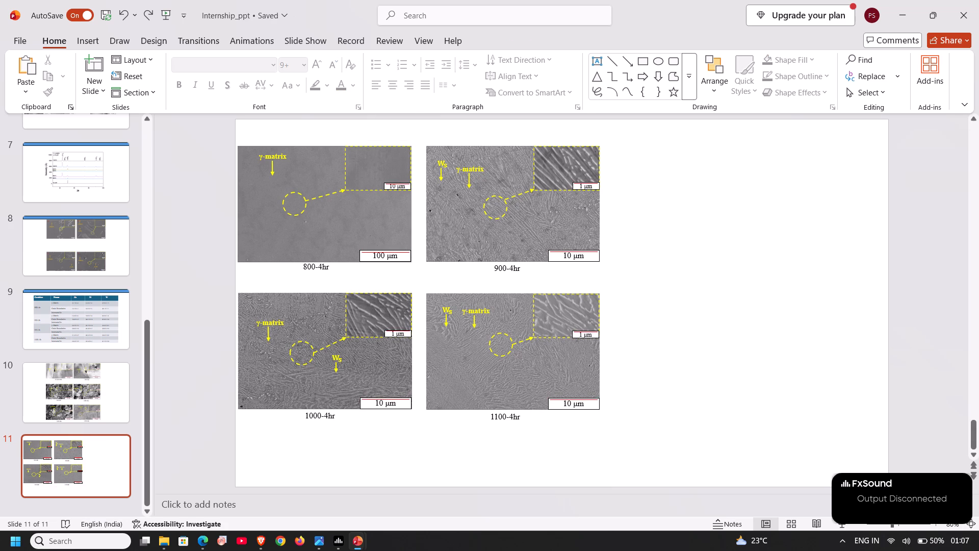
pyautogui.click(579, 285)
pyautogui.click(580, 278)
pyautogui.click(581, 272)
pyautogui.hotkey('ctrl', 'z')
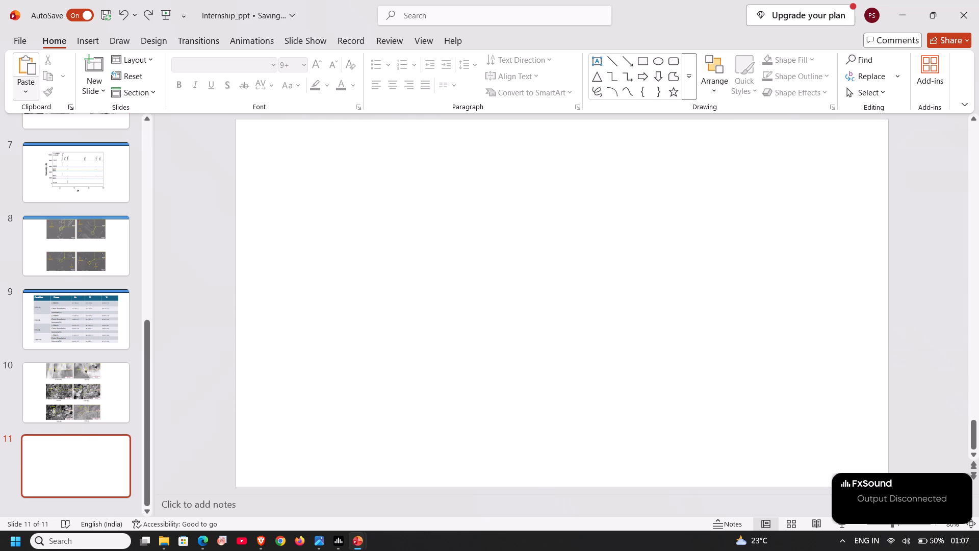
# Paste the copied micrographs onto slide 11 as a single picture and move it slightly toward the slide's upper left.
pyautogui.click(23, 93)
pyautogui.click(62, 131)
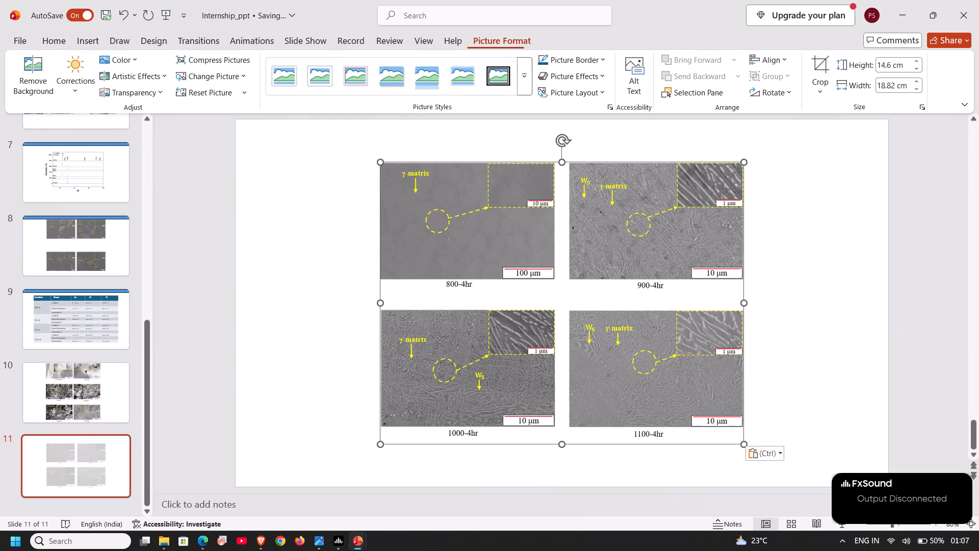
pyautogui.click(314, 215)
pyautogui.moveTo(414, 223); pyautogui.dragTo(399, 216)
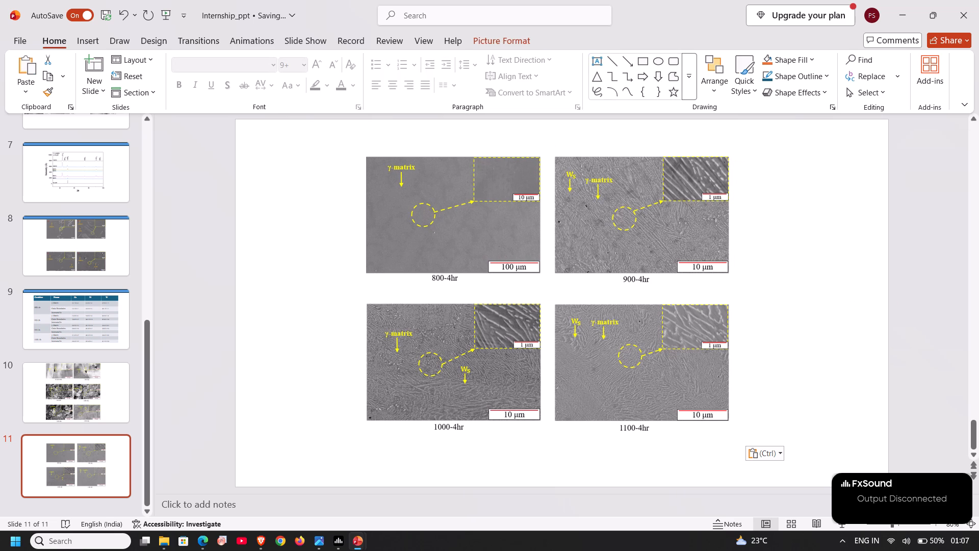
pyautogui.moveTo(399, 216); pyautogui.dragTo(400, 213)
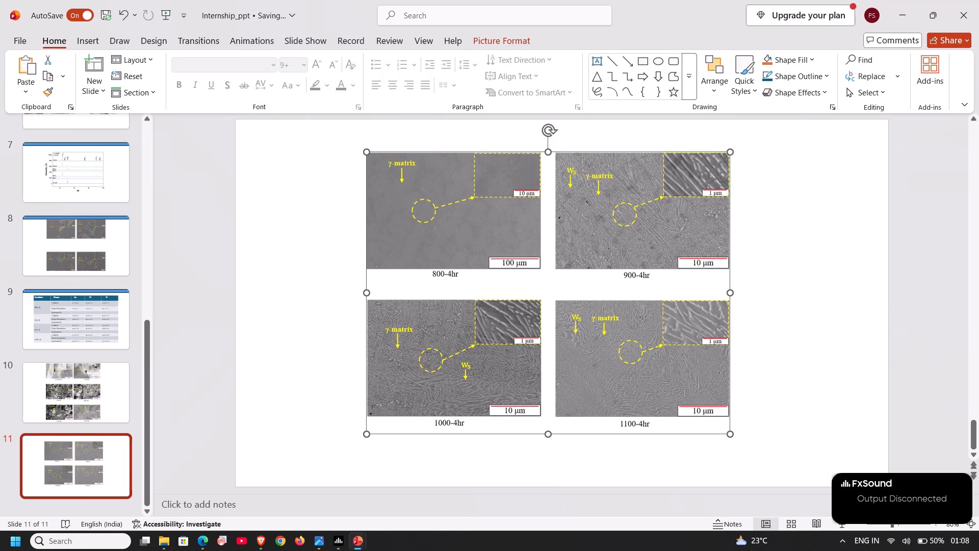
# Add a new slide 12 and delete its title and content placeholders to leave it blank.
pyautogui.hotkey('ctrl', 'm')
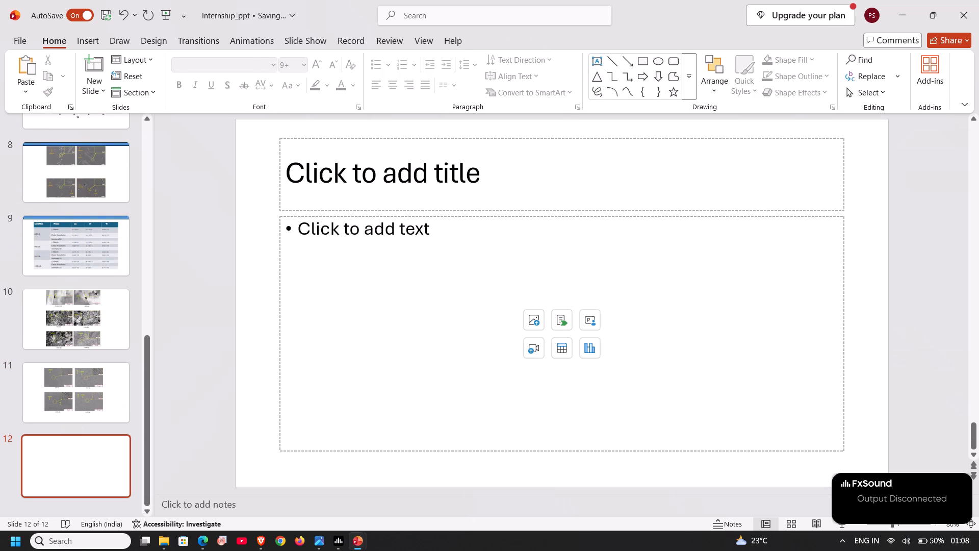
pyautogui.click(277, 209)
pyautogui.press('BackSpace')
pyautogui.press('BackSpace')
pyautogui.click(278, 221)
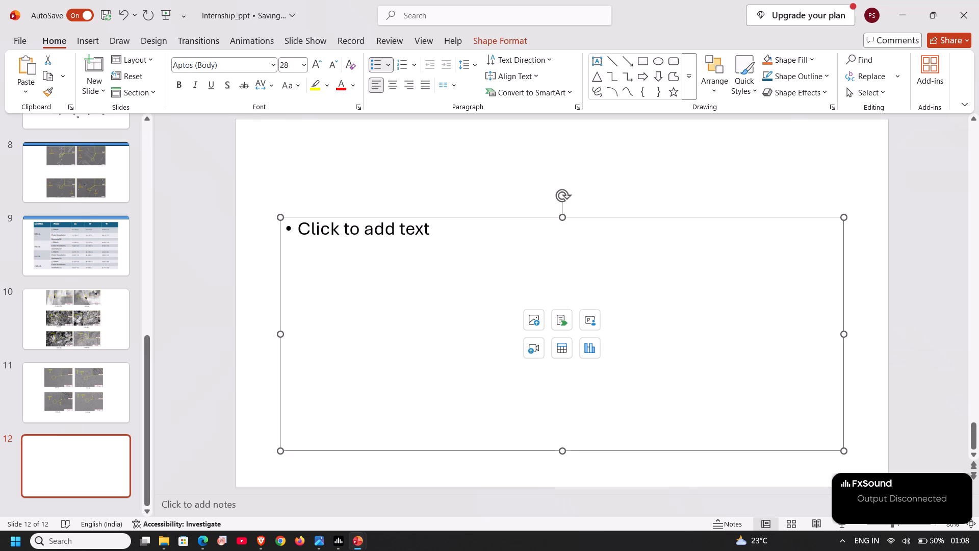
pyautogui.click(290, 215)
pyautogui.press('BackSpace')
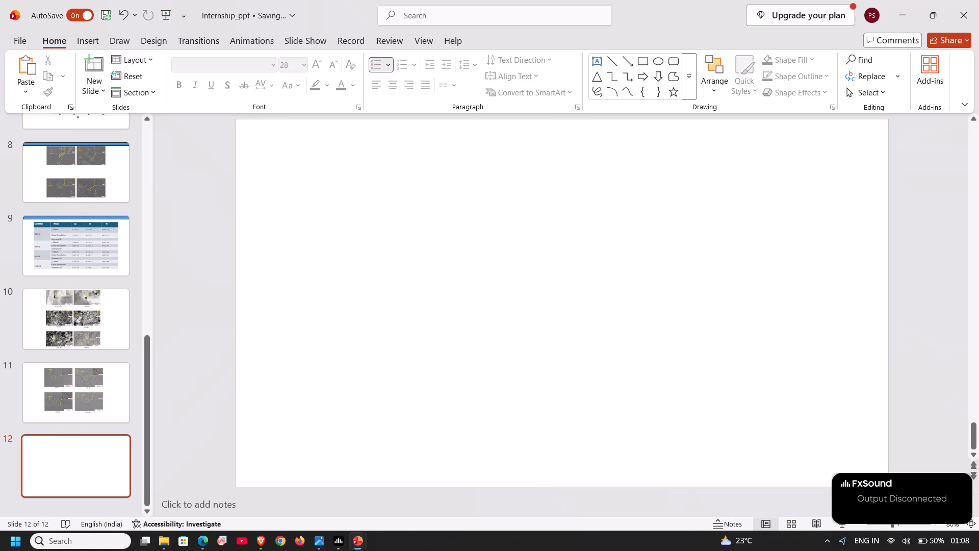
# Copy the Fe, Ni and W composition table from slide 3 of the internship report presentation, and return to Internship_ppt.
pyautogui.click(371, 493)
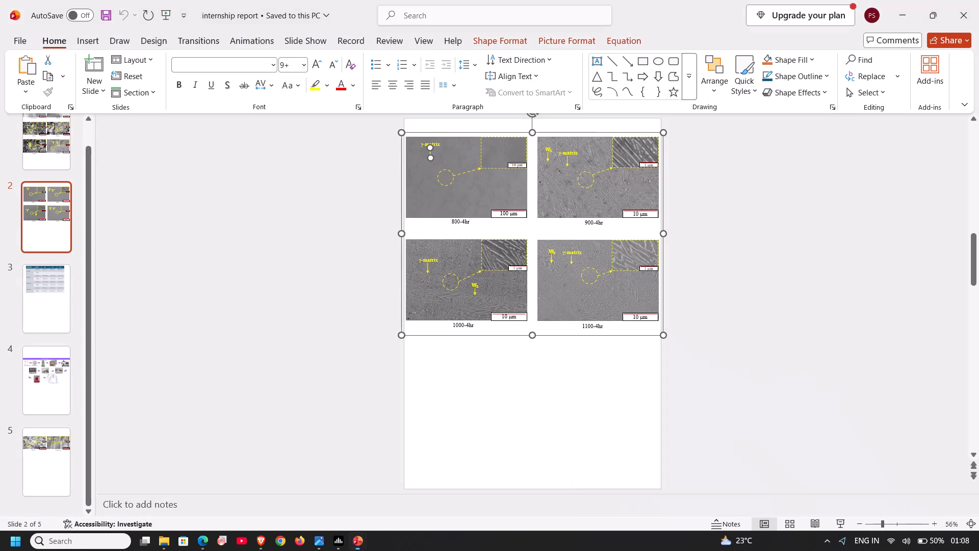
pyautogui.click(50, 298)
pyautogui.hotkey('ctrl', 'a')
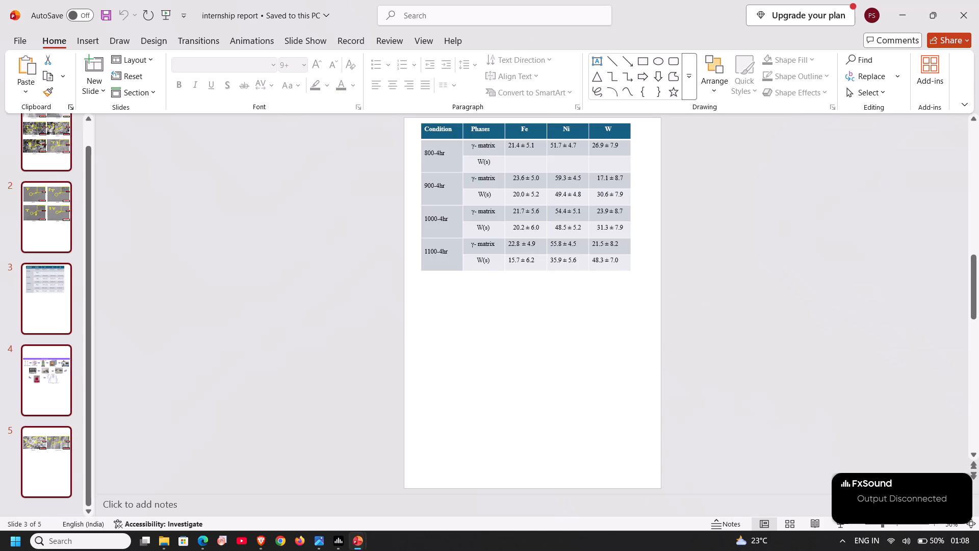
pyautogui.click(495, 312)
pyautogui.hotkey('ctrl', 'a')
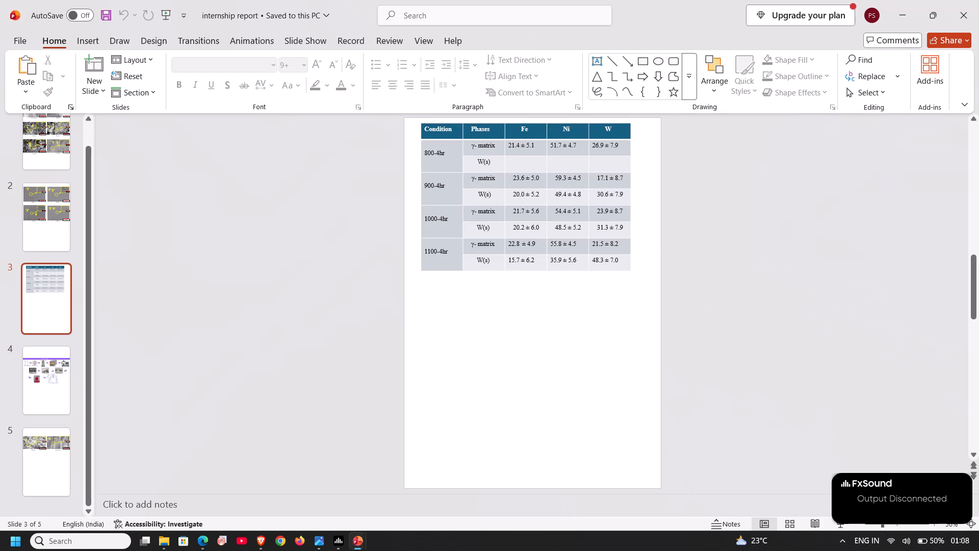
pyautogui.hotkey('ctrl', 'c')
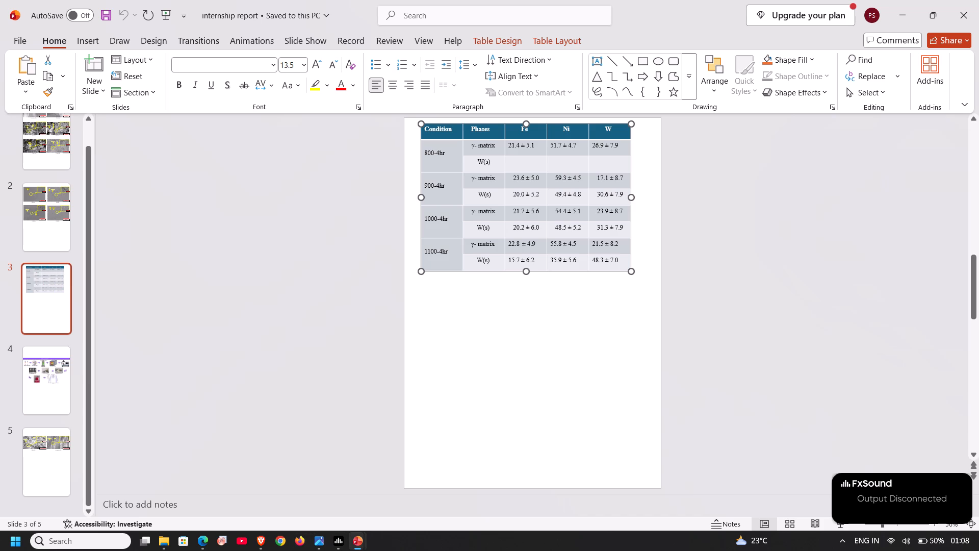
pyautogui.click(227, 479)
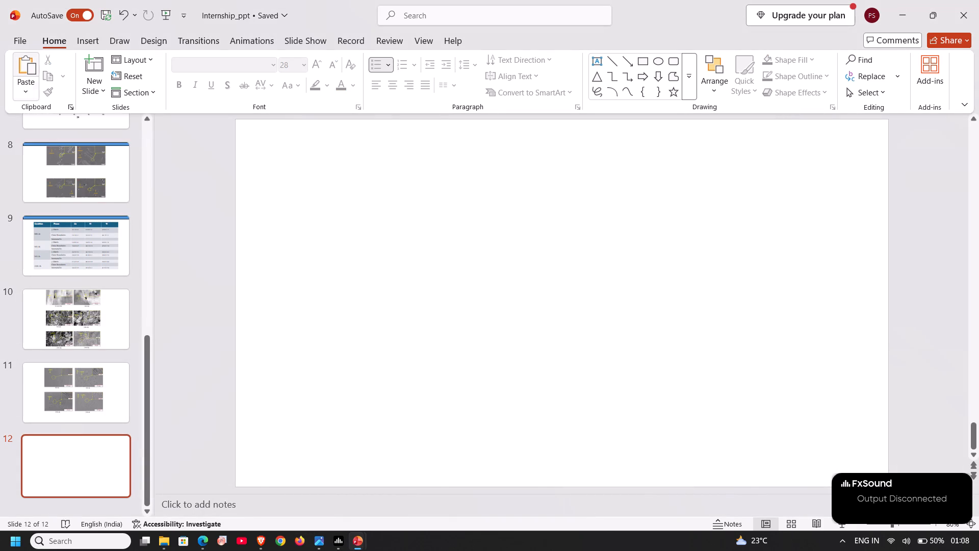
# Paste the copied composition table onto blank slide 12 as a picture.
pyautogui.click(31, 90)
pyautogui.click(61, 127)
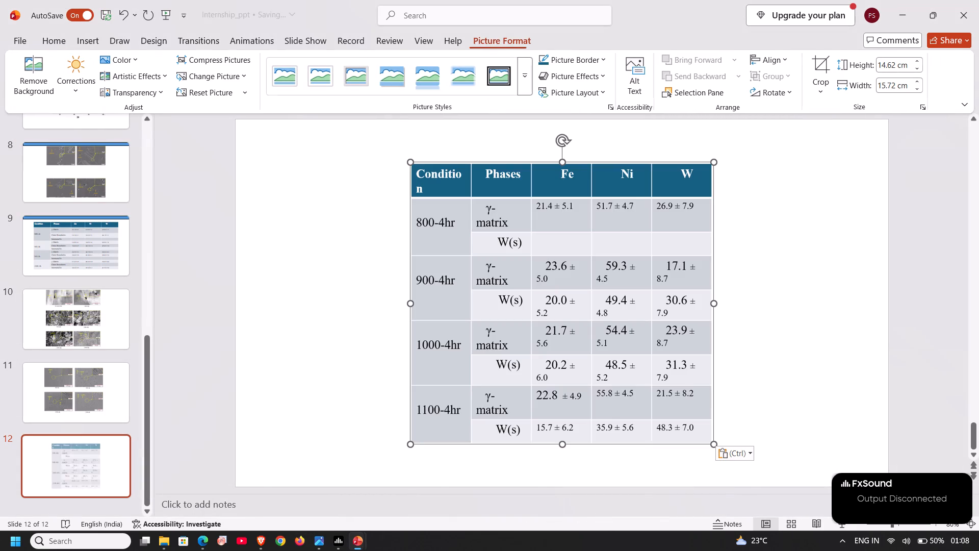
pyautogui.click(259, 185)
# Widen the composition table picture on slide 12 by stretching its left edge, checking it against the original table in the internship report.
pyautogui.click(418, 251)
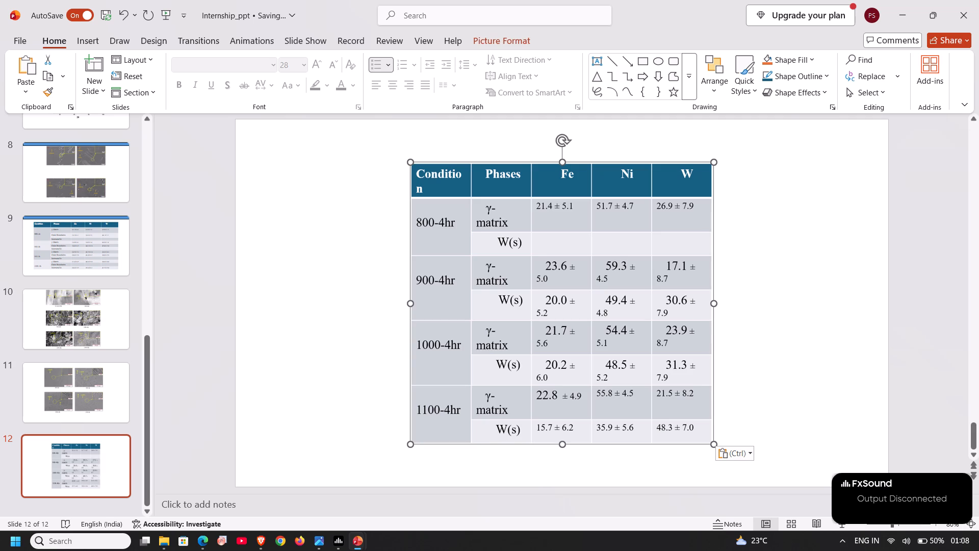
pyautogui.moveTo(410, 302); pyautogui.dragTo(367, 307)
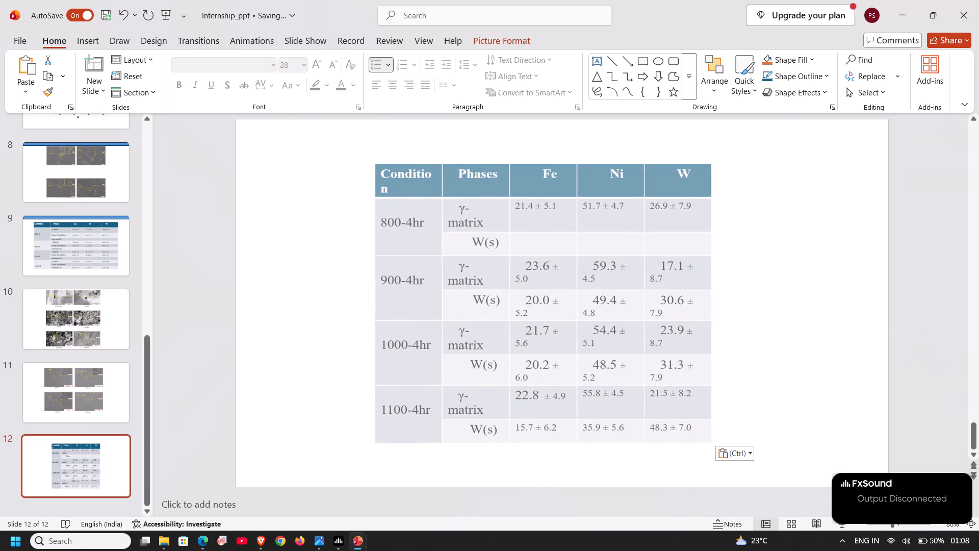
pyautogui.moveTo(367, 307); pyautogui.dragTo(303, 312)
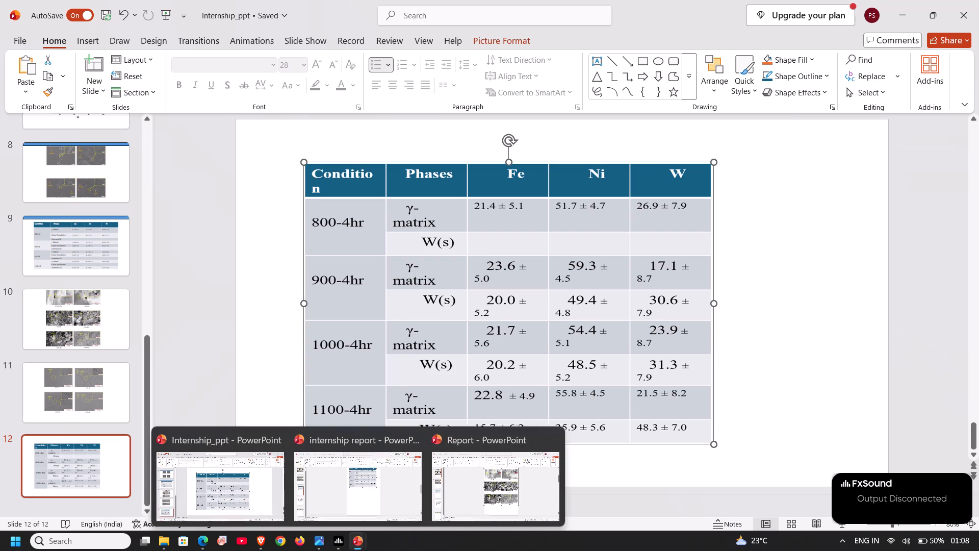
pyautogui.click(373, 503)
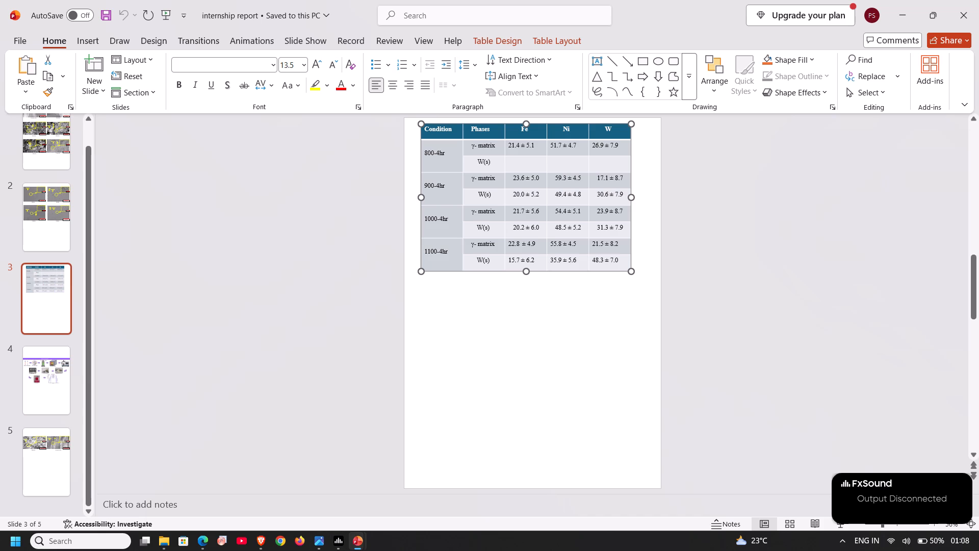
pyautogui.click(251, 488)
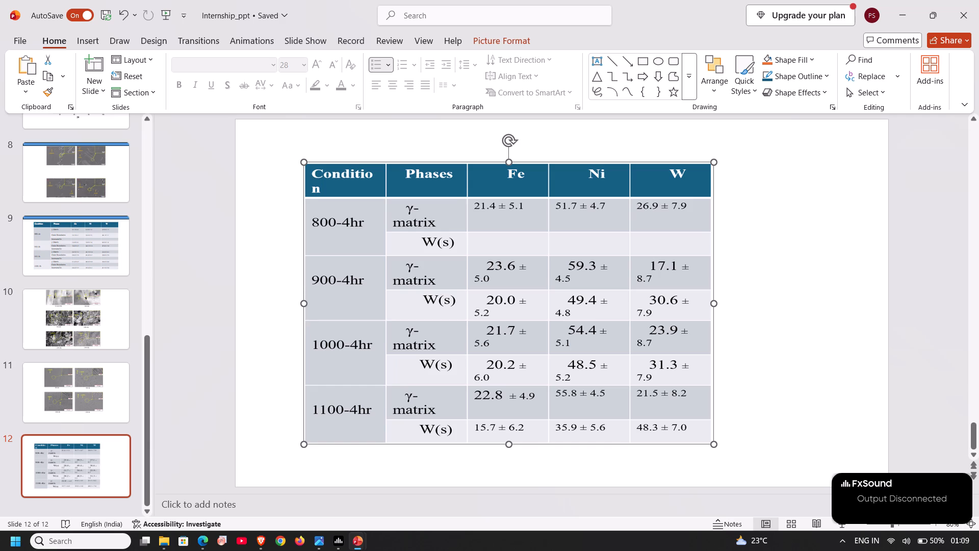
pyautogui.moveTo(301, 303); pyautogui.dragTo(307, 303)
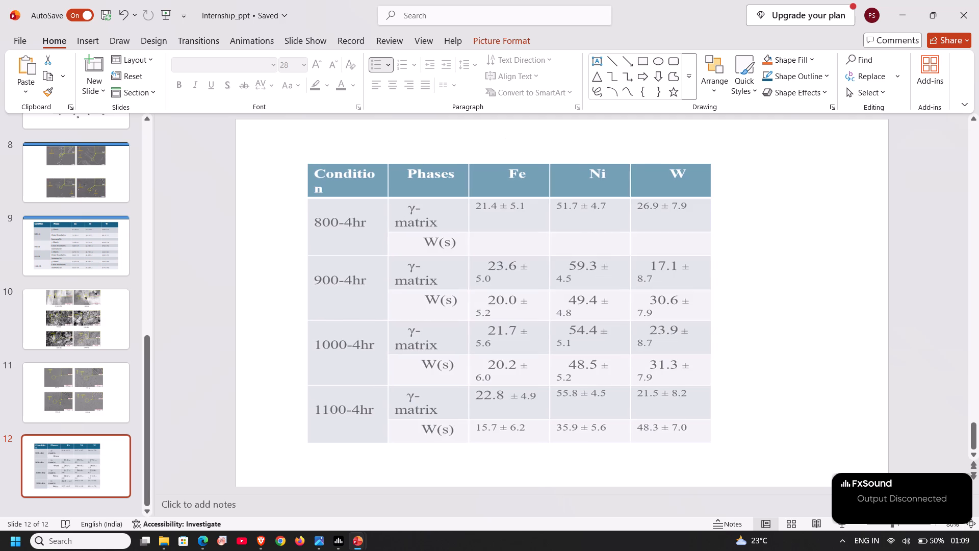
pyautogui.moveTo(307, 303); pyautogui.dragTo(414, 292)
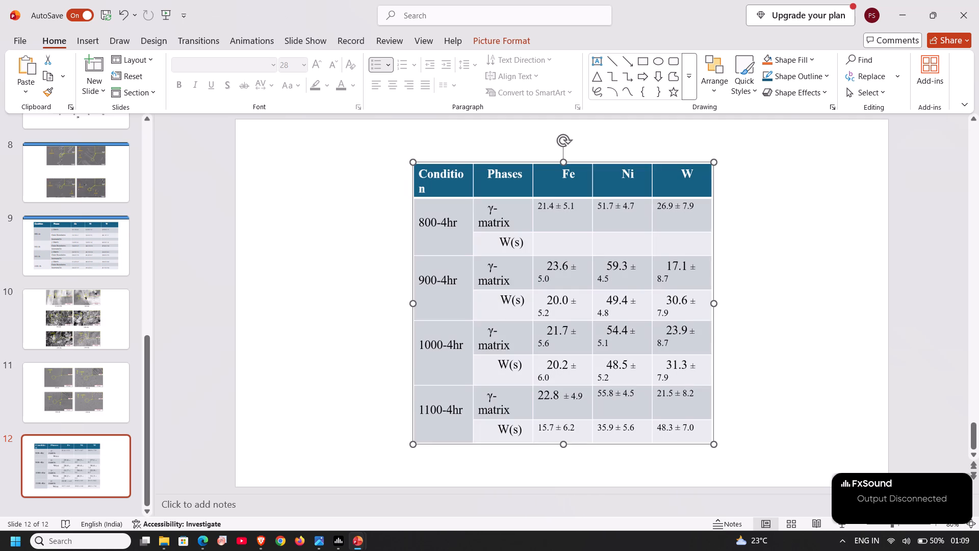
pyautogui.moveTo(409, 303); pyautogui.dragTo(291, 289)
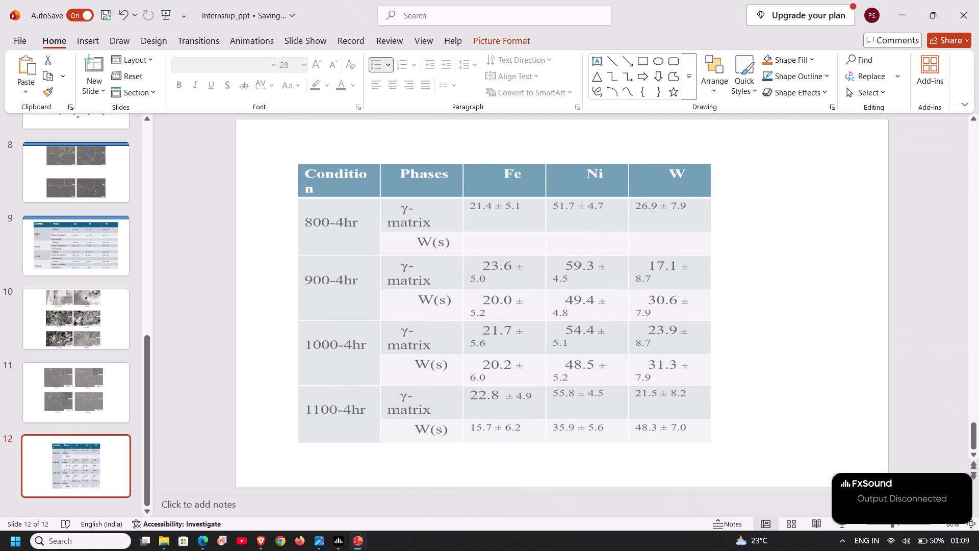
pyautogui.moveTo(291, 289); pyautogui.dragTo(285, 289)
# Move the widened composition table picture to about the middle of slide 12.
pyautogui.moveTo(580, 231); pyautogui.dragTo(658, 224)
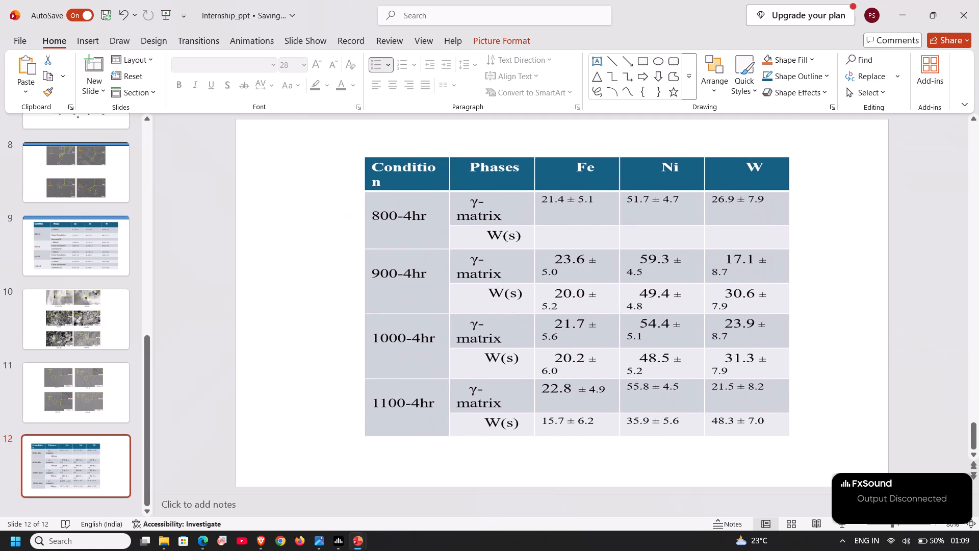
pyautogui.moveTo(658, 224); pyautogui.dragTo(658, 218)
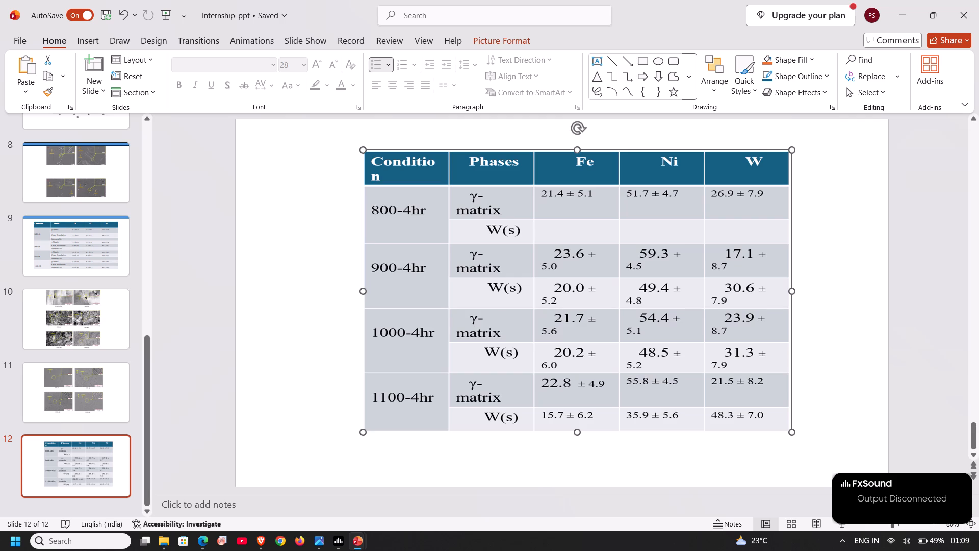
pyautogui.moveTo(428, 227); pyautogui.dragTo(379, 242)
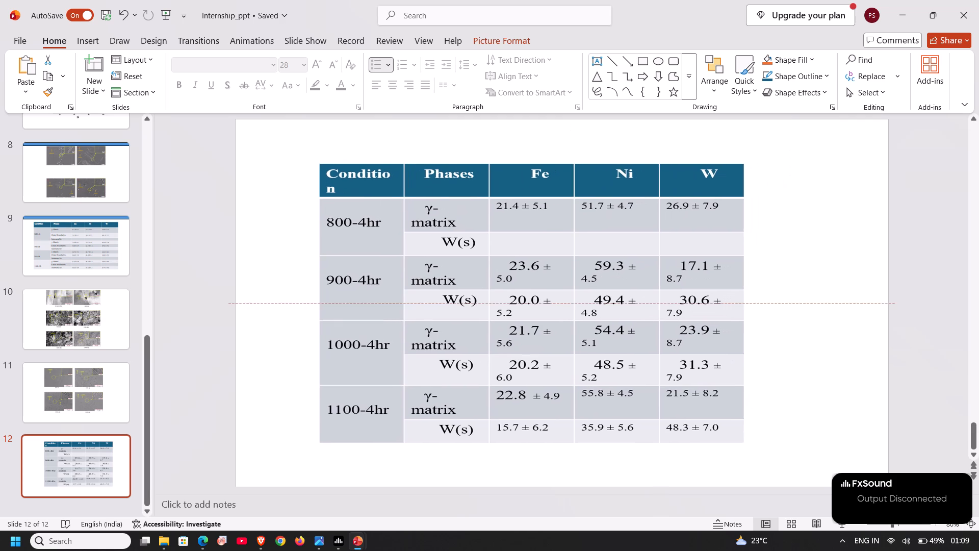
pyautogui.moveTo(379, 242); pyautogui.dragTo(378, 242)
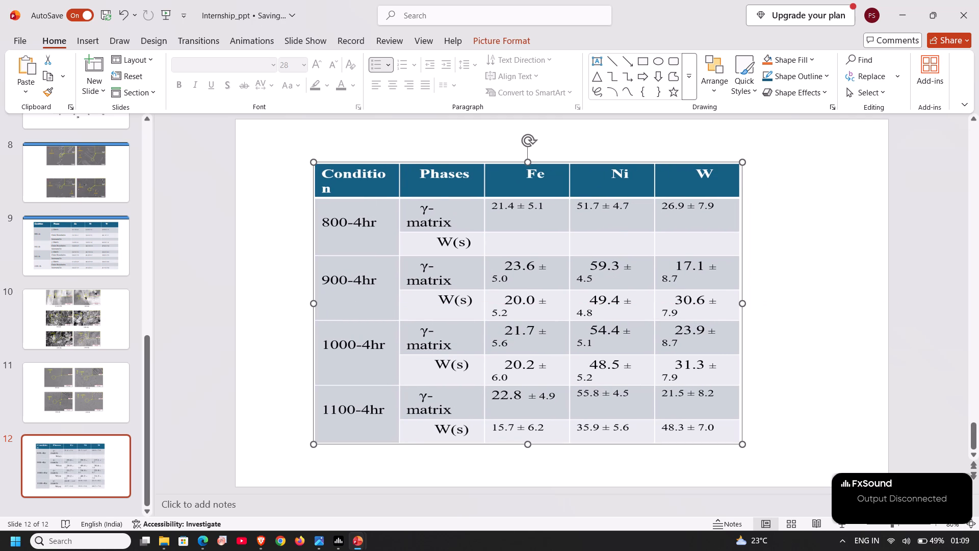
# Undo the composition table picture's moves and resizes as well as its paste, back to a blank slide 12.
pyautogui.hotkey('ctrl', 'z')
pyautogui.hotkey('ctrl', 'z')
pyautogui.hotkey('ctrl', 'z')
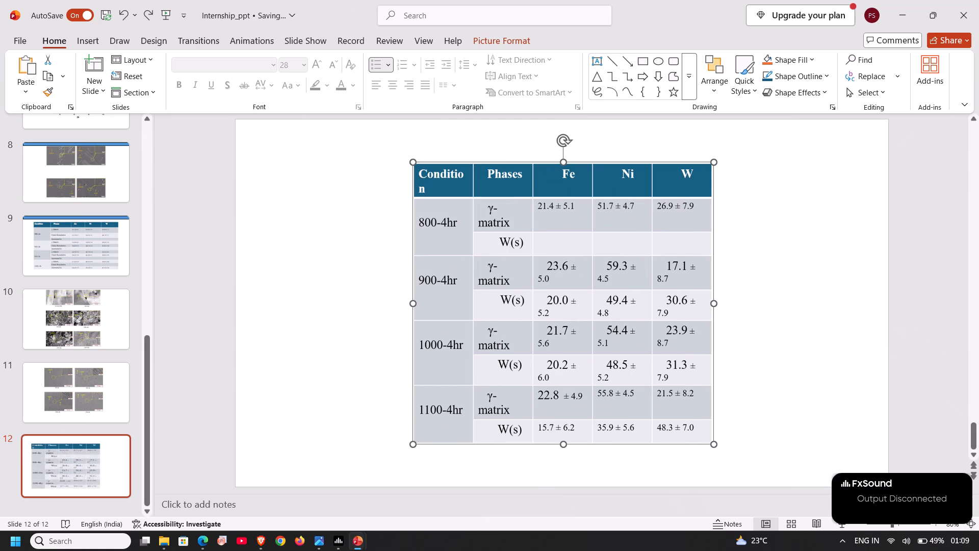
pyautogui.hotkey('ctrl', 'z')
pyautogui.hotkey('ctrl', 'z')
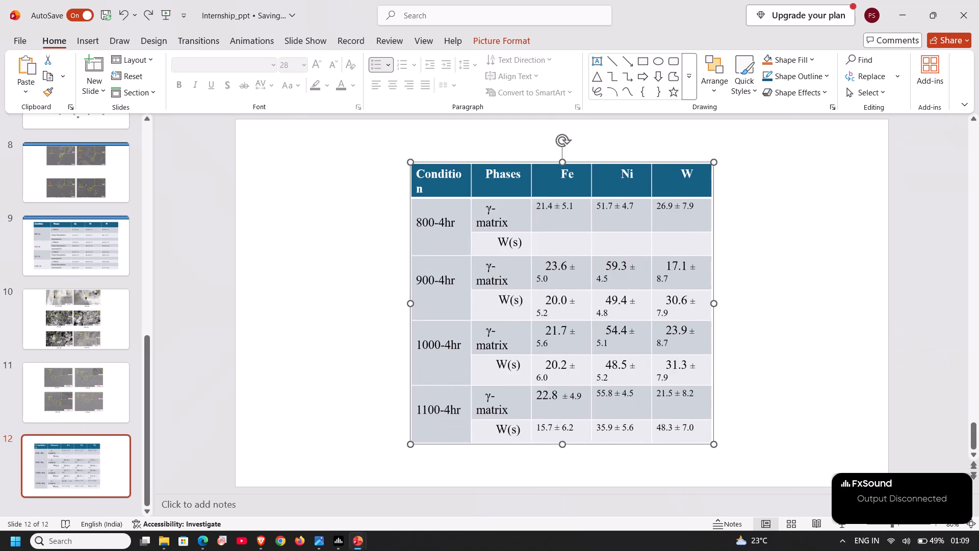
pyautogui.hotkey('ctrl', 'z')
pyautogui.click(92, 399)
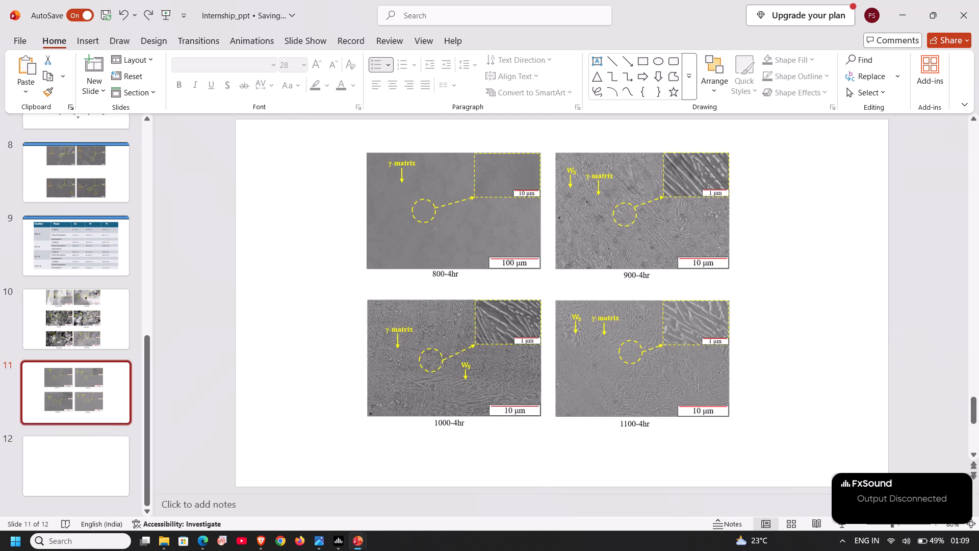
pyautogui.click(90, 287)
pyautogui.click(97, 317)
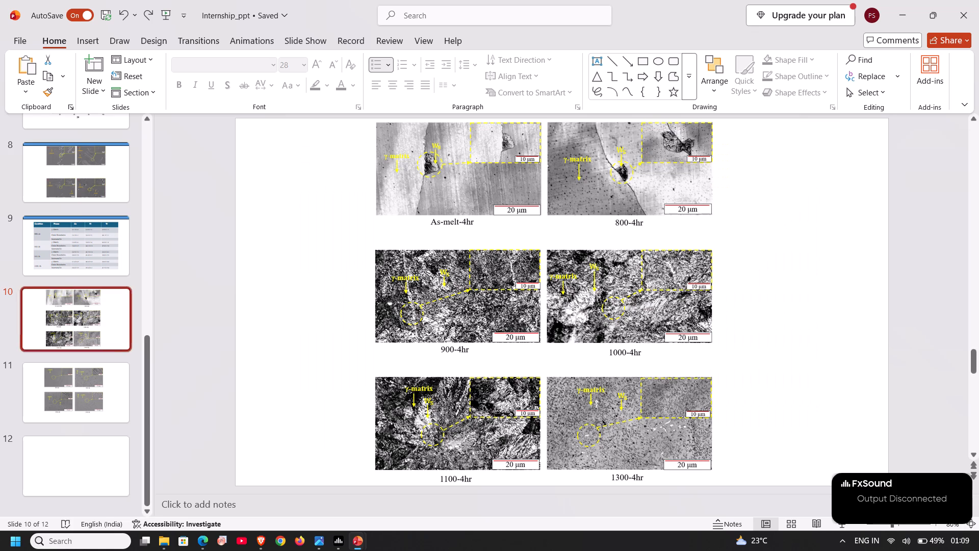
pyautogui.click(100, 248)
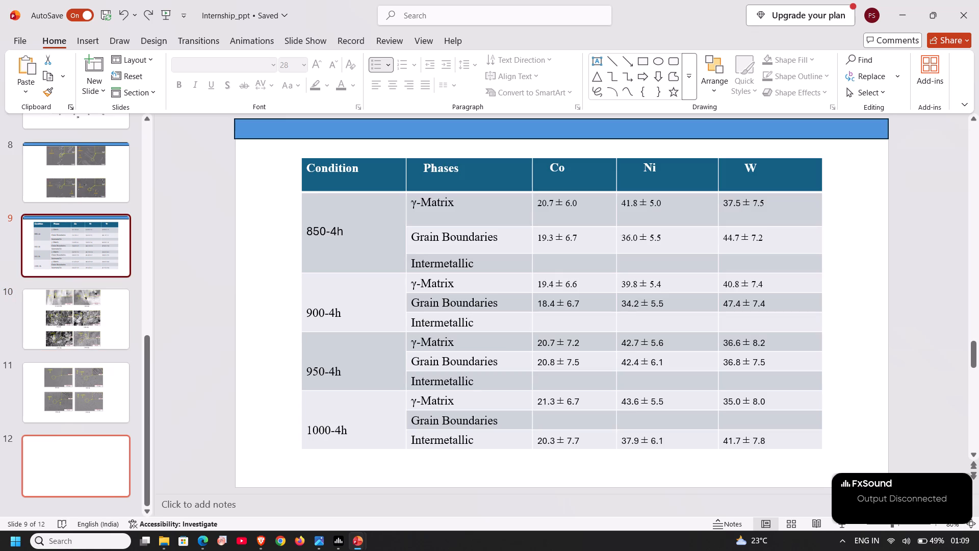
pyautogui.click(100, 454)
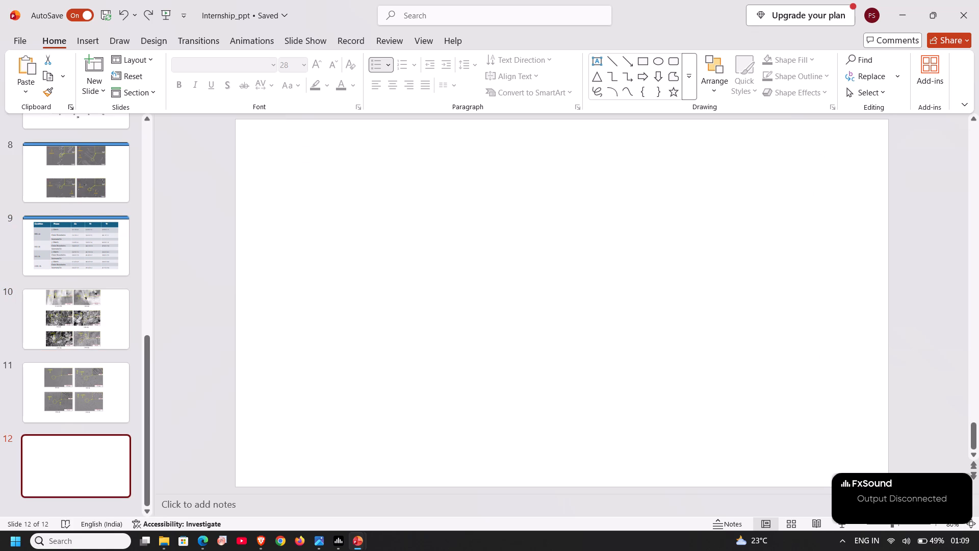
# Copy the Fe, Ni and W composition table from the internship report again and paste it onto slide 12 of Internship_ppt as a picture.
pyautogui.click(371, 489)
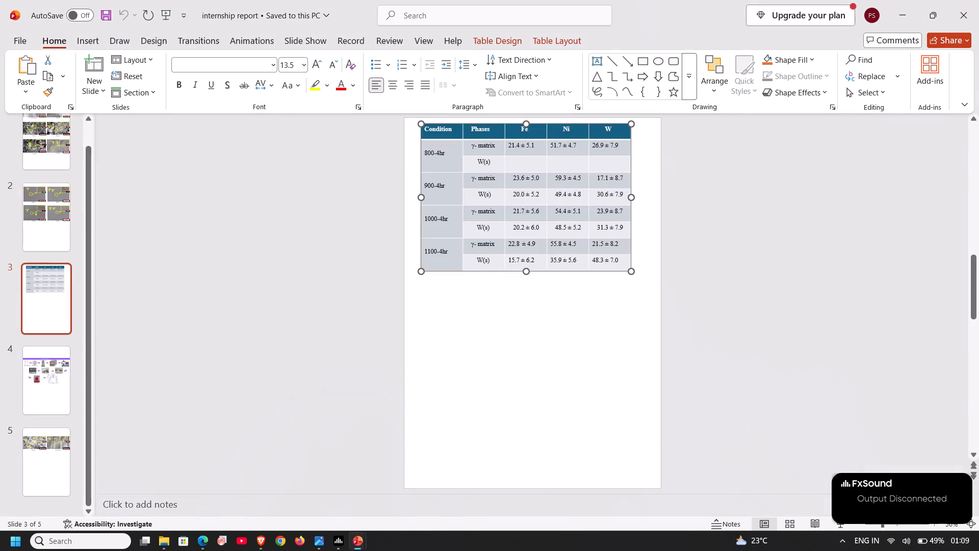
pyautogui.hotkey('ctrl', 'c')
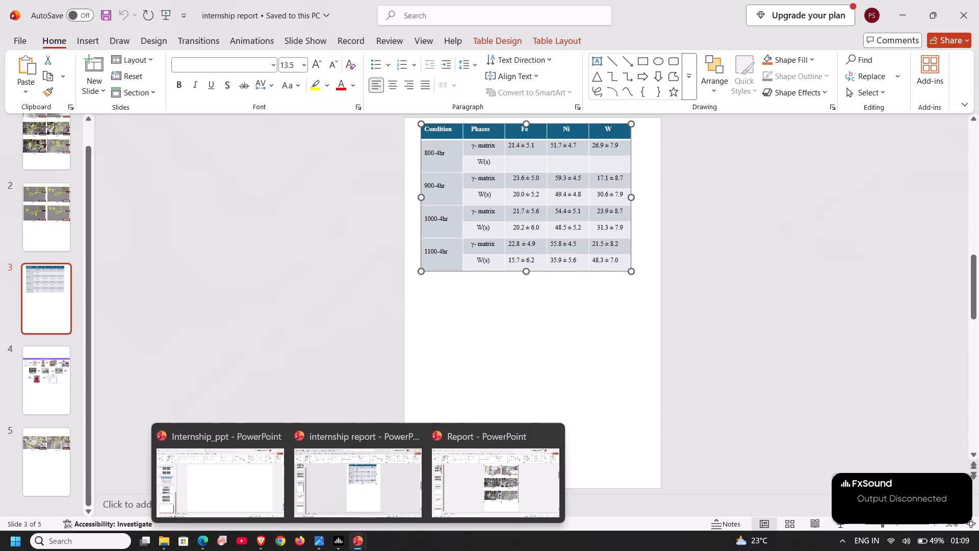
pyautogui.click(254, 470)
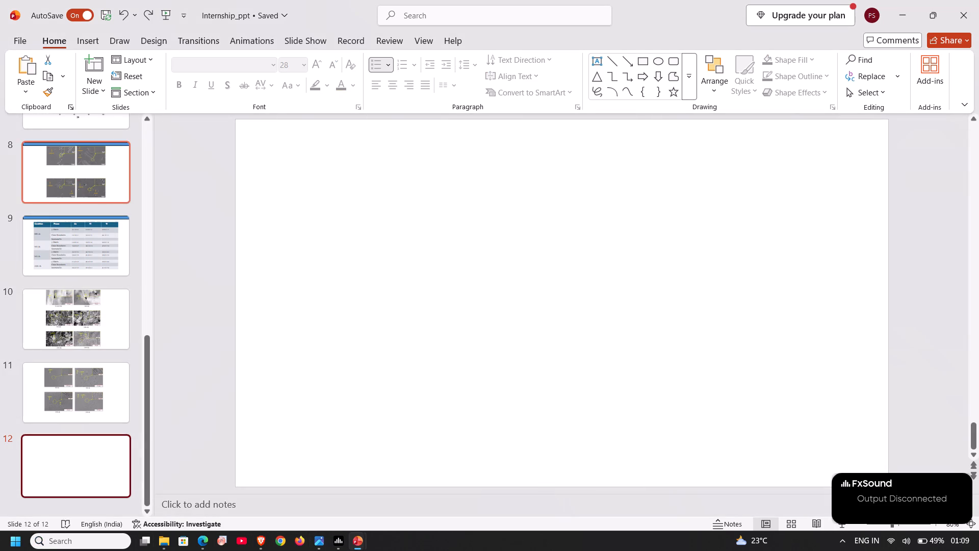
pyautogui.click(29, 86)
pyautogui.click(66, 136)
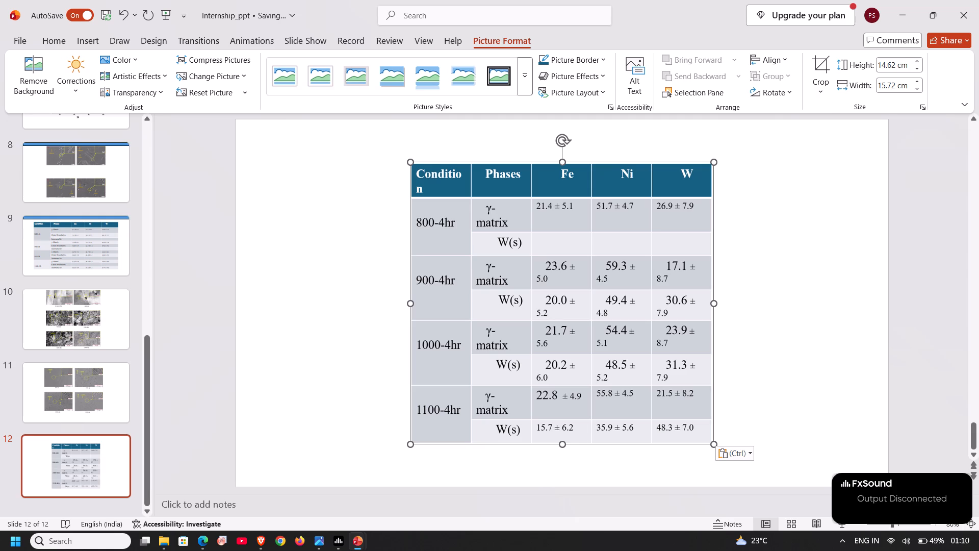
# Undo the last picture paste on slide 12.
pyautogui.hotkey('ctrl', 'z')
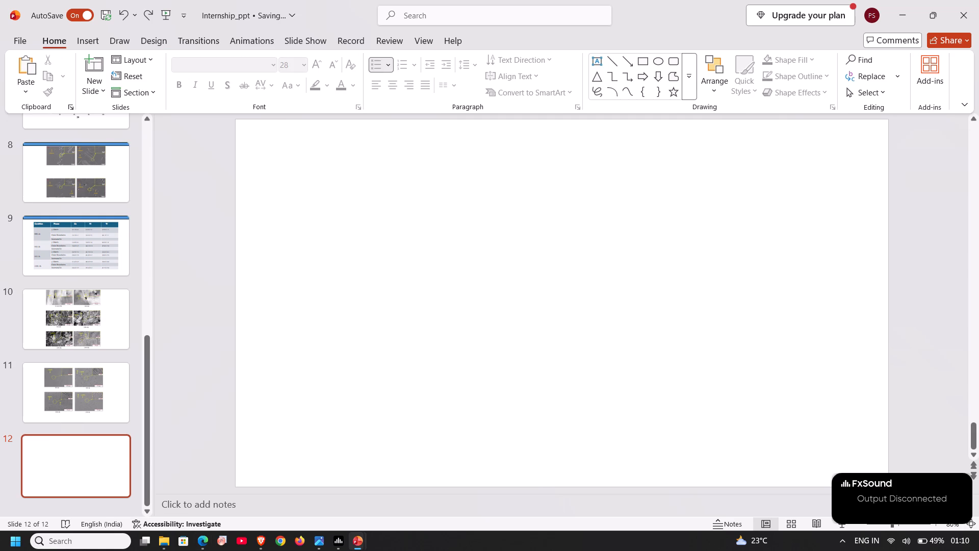
# Copy the whole Fe, Ni and W composition table from slide 3 of the internship report, and return to Internship_ppt.
pyautogui.click(353, 486)
pyautogui.rightClick(458, 260)
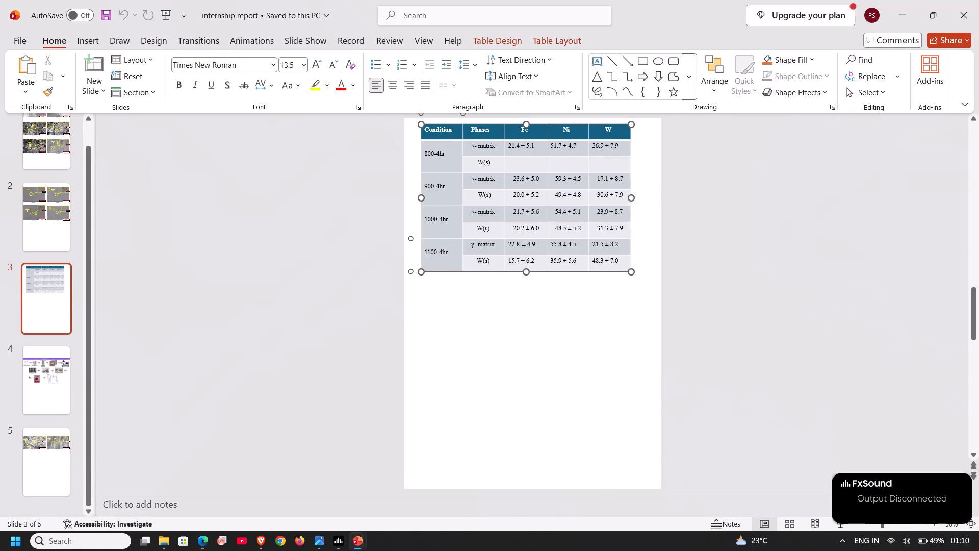
pyautogui.click(436, 301)
pyautogui.click(458, 309)
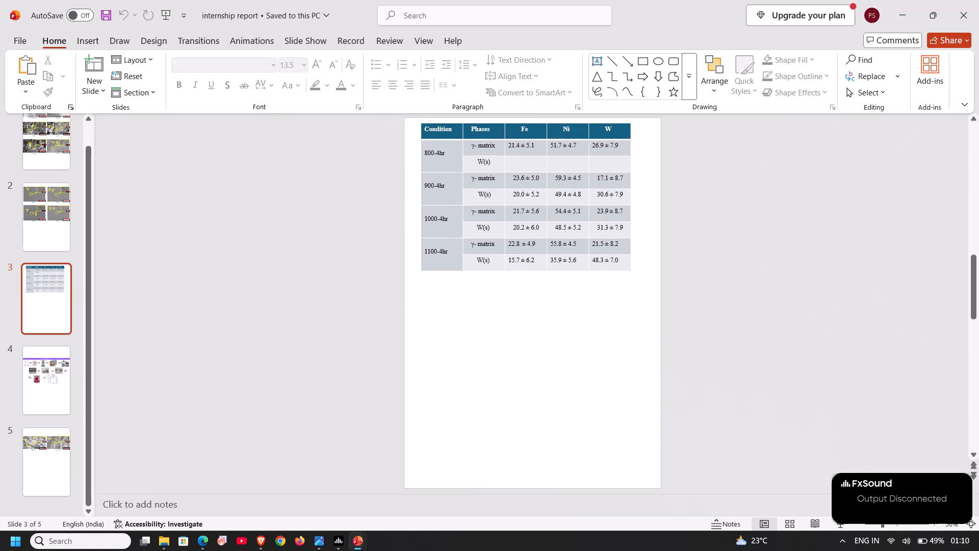
pyautogui.click(469, 266)
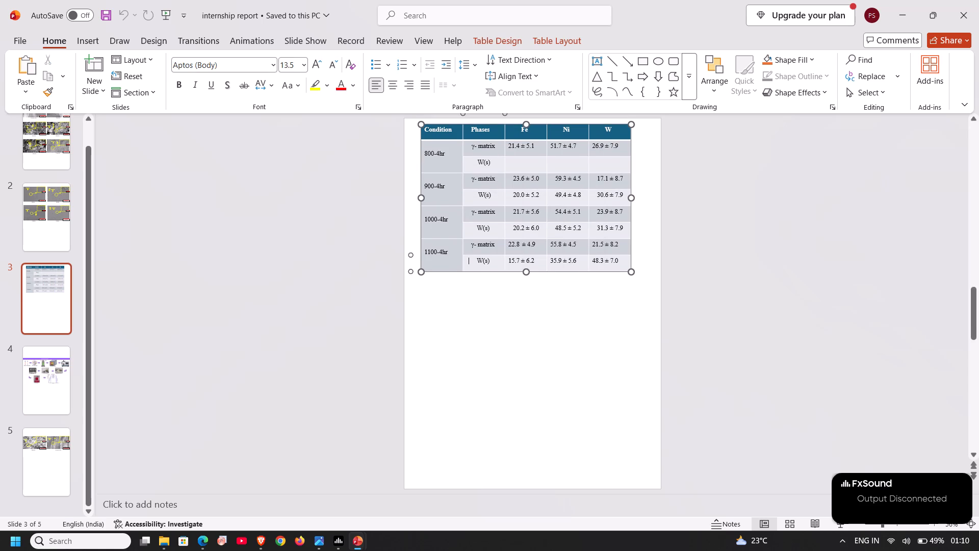
pyautogui.click(483, 273)
pyautogui.click(483, 273)
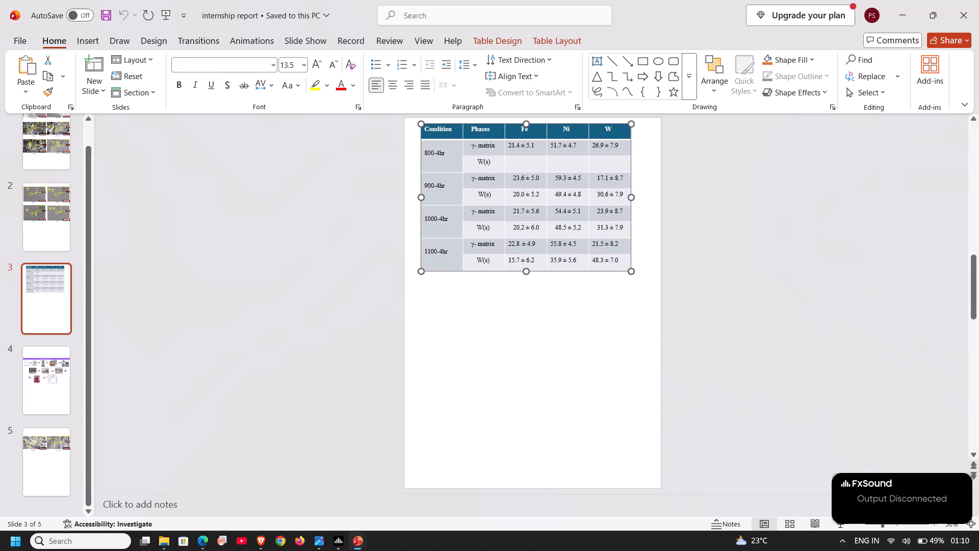
pyautogui.click(483, 271)
pyautogui.hotkey('ctrl', 'c')
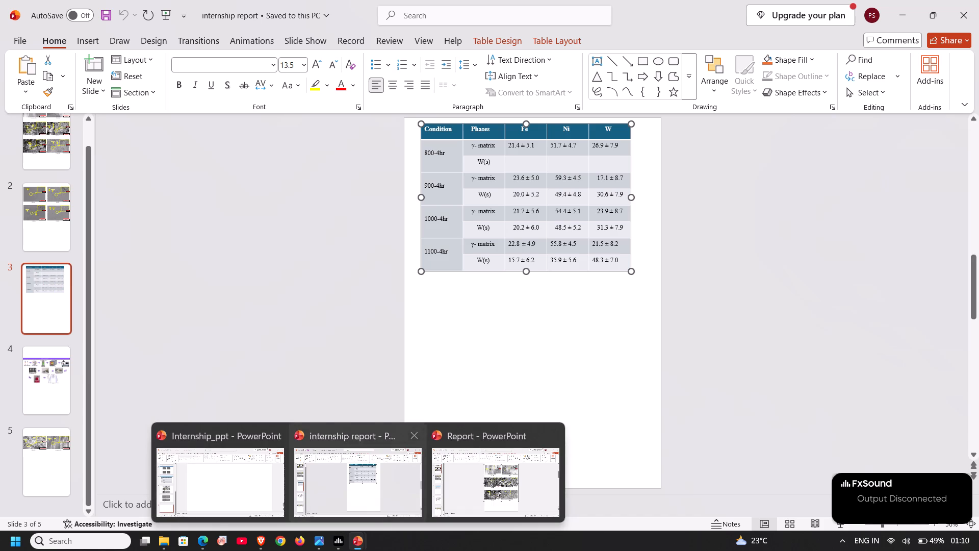
pyautogui.click(250, 476)
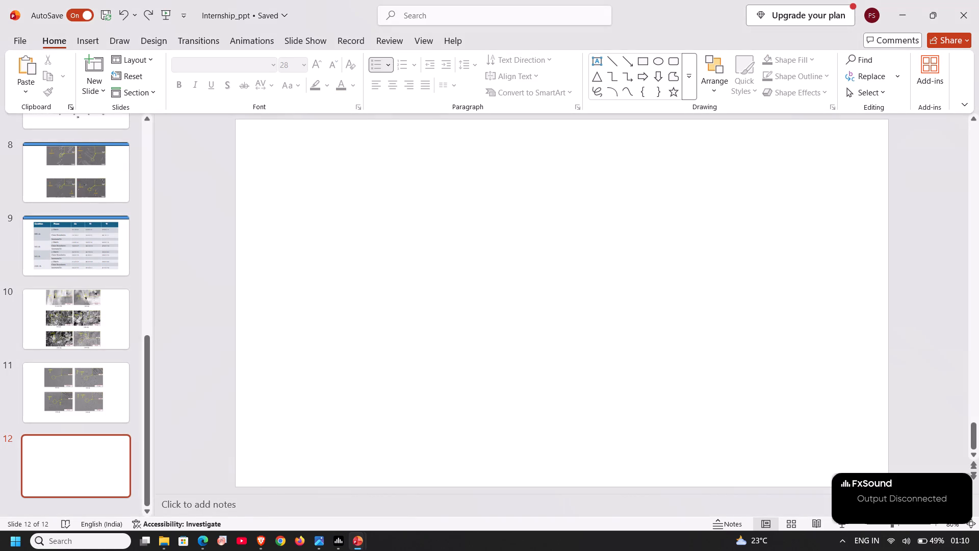
# Paste the copied composition table onto blank slide 12 as an editable table.
pyautogui.click(18, 89)
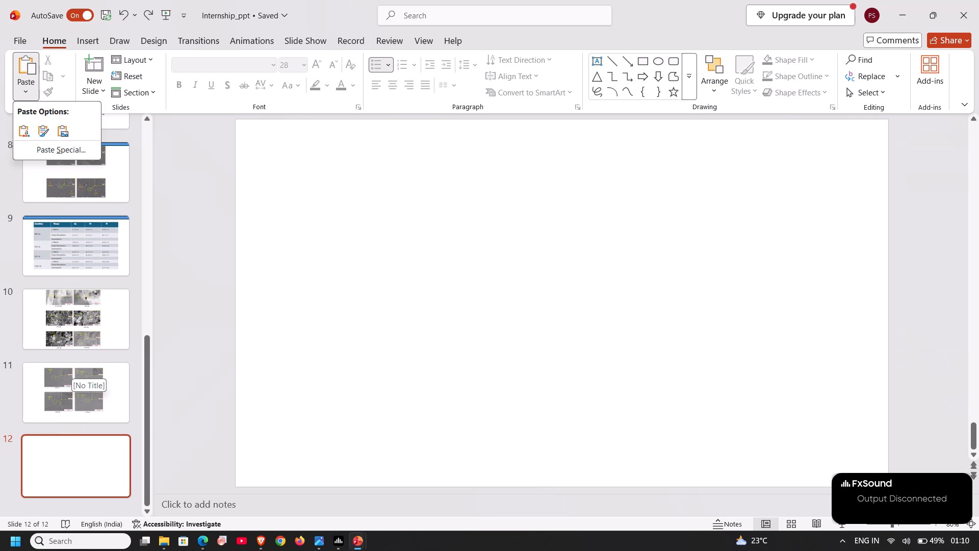
pyautogui.scroll(-1, 84, 470)
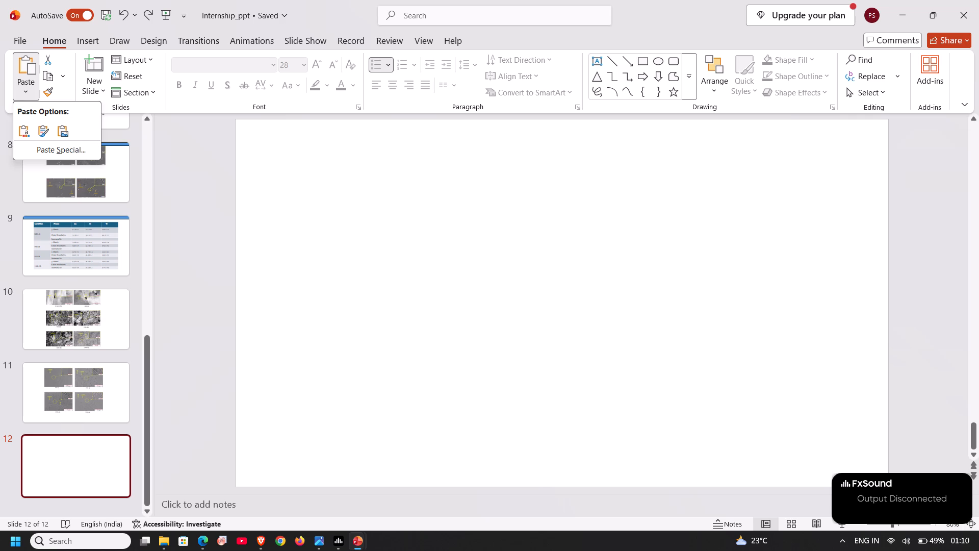
pyautogui.hotkey('ctrl', 'v')
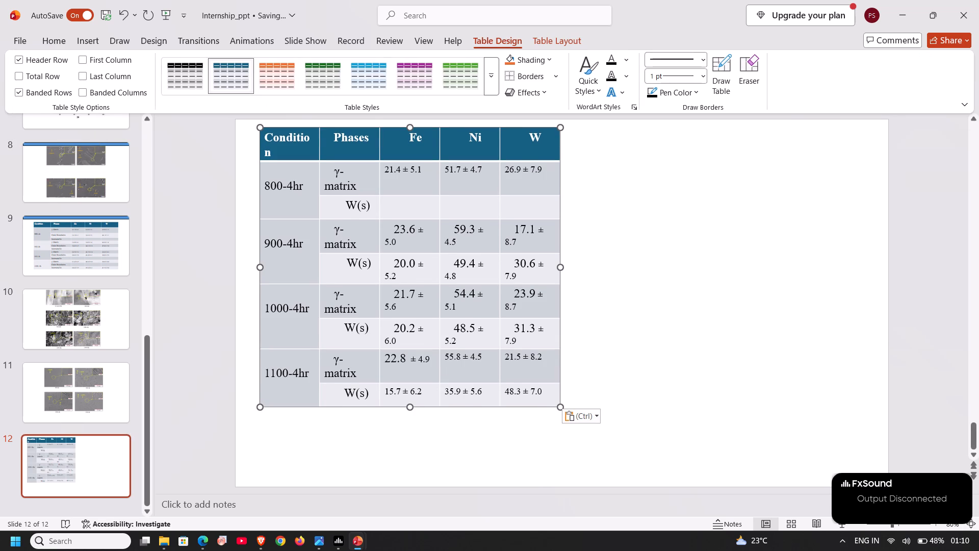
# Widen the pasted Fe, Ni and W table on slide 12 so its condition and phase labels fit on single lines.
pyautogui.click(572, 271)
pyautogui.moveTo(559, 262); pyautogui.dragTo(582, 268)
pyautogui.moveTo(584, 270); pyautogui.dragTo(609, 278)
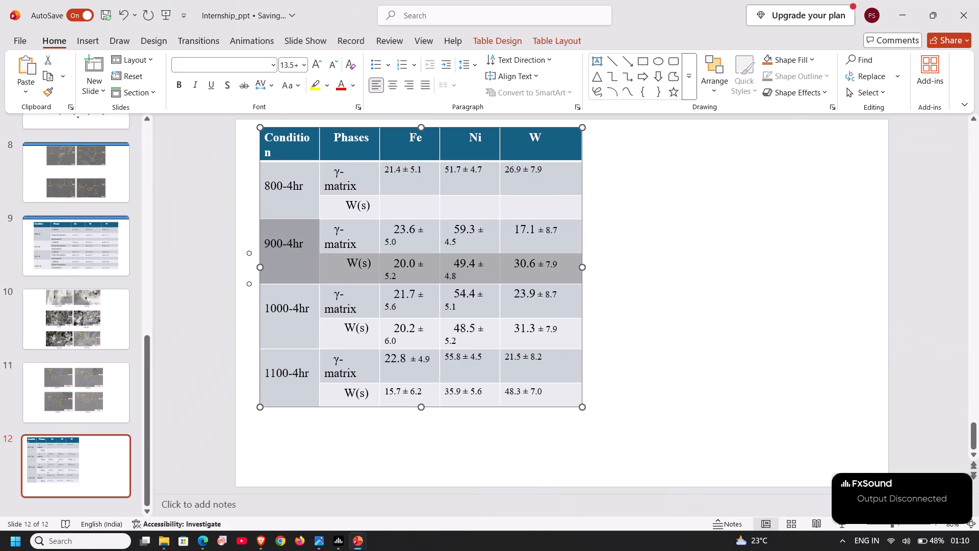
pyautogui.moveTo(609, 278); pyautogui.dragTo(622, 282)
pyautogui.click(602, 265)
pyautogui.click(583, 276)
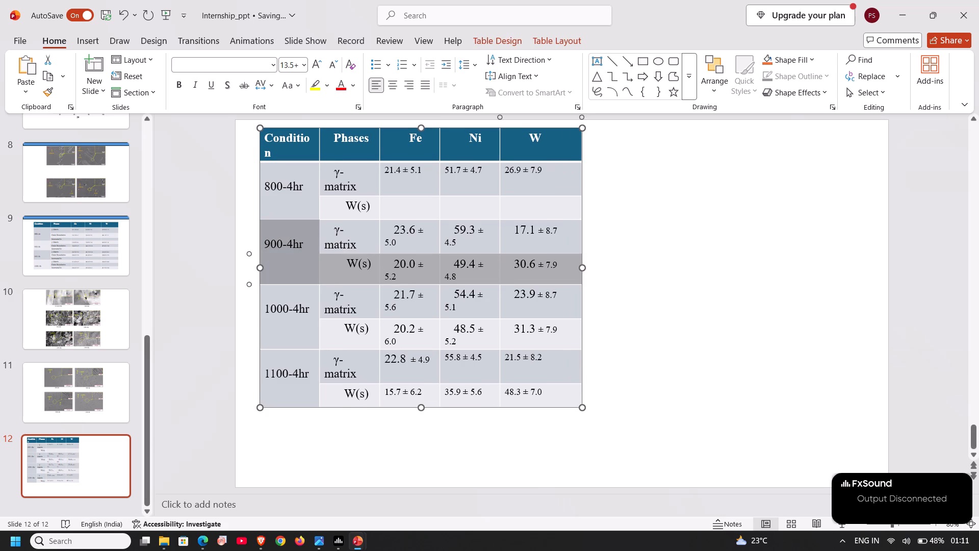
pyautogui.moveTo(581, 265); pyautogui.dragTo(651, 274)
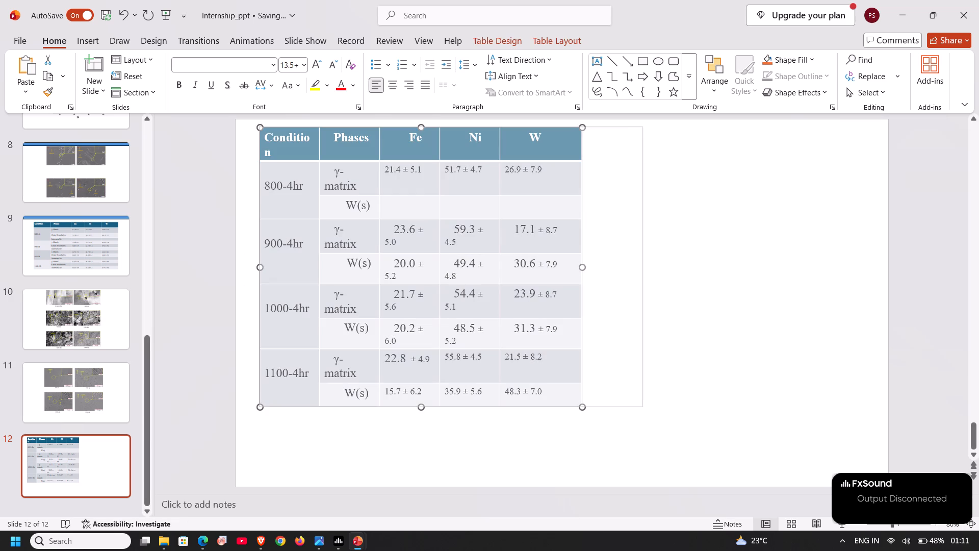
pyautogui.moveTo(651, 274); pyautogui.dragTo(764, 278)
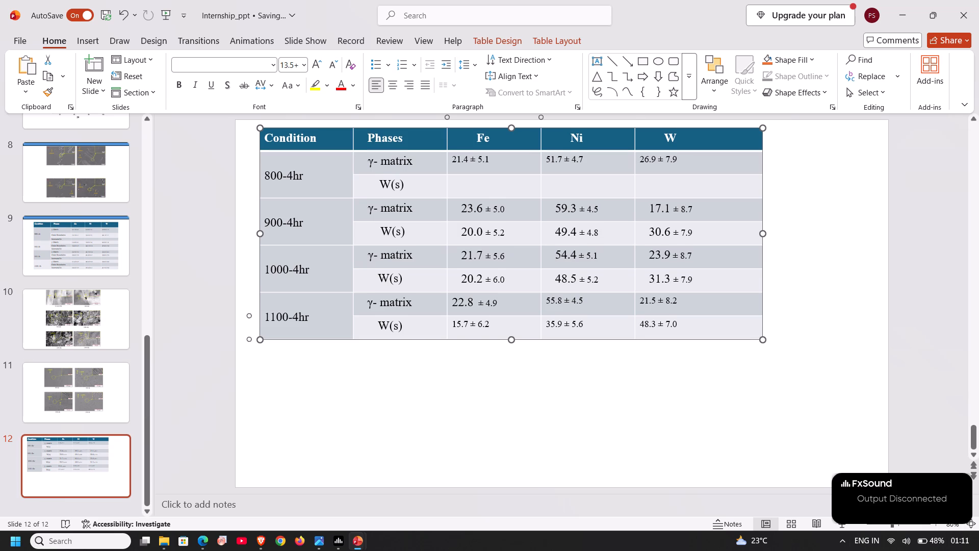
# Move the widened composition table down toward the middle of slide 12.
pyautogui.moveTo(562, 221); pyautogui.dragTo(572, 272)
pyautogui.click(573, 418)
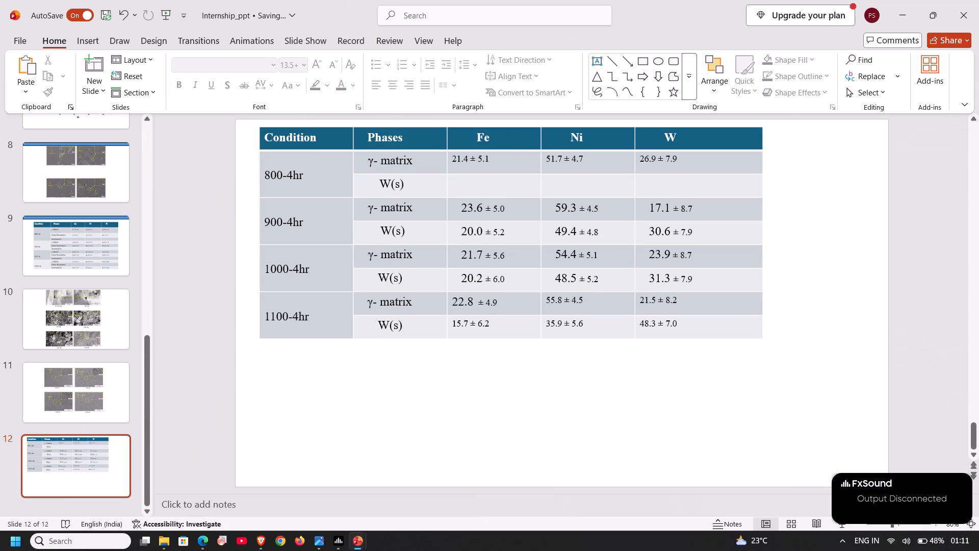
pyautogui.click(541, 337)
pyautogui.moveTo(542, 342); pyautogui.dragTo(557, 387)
# Compare slide 12's table with the Co, Ni and W table on slide 9 and the original on slide 3 of the internship report.
pyautogui.click(107, 258)
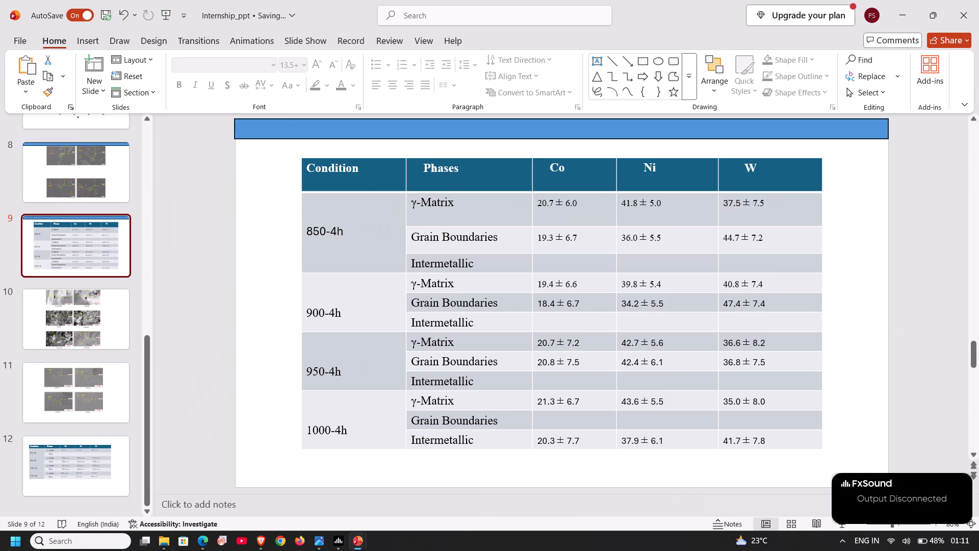
pyautogui.click(94, 481)
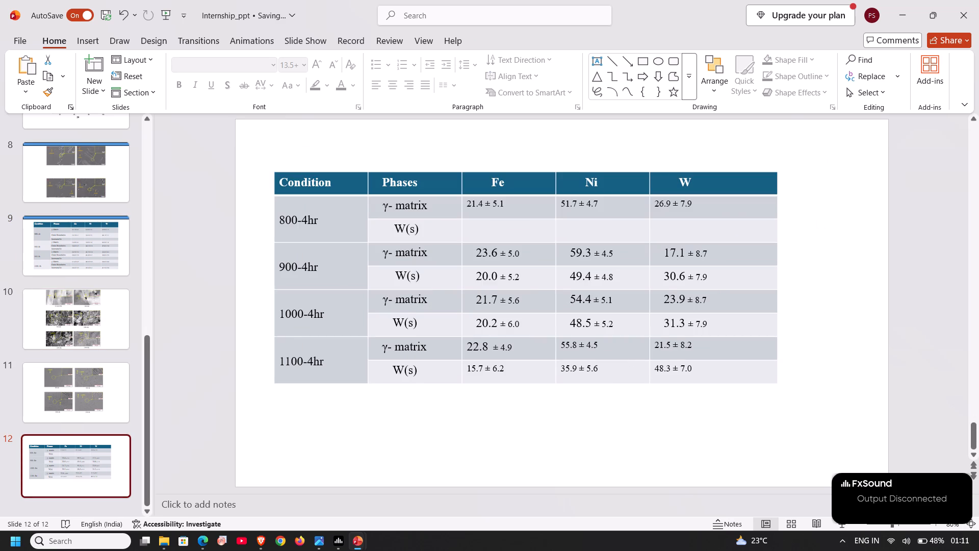
pyautogui.click(389, 477)
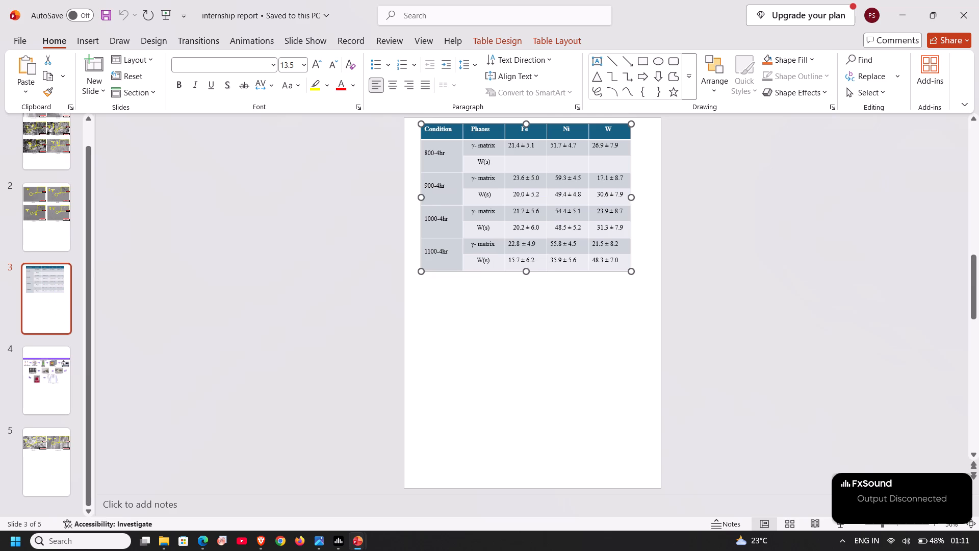
pyautogui.scroll(2, 524, 305)
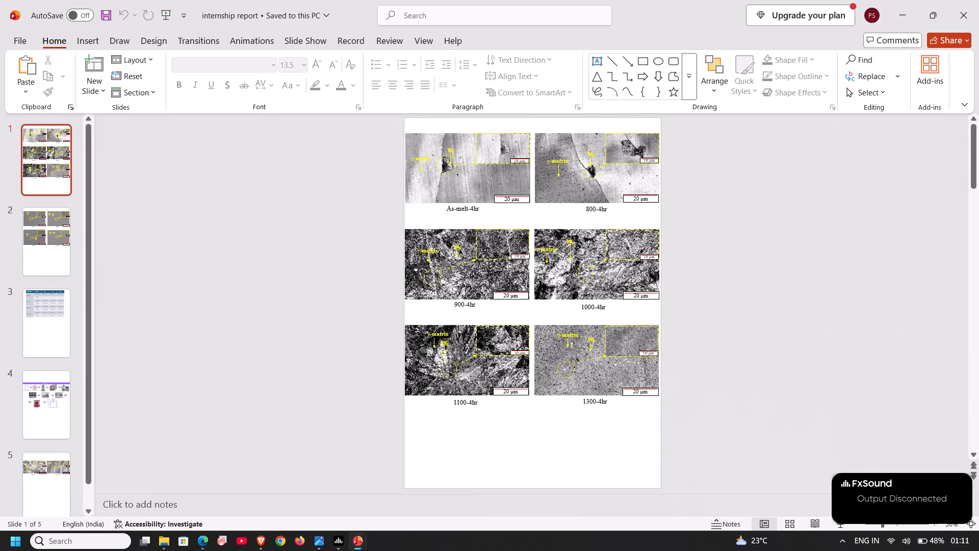
pyautogui.click(55, 302)
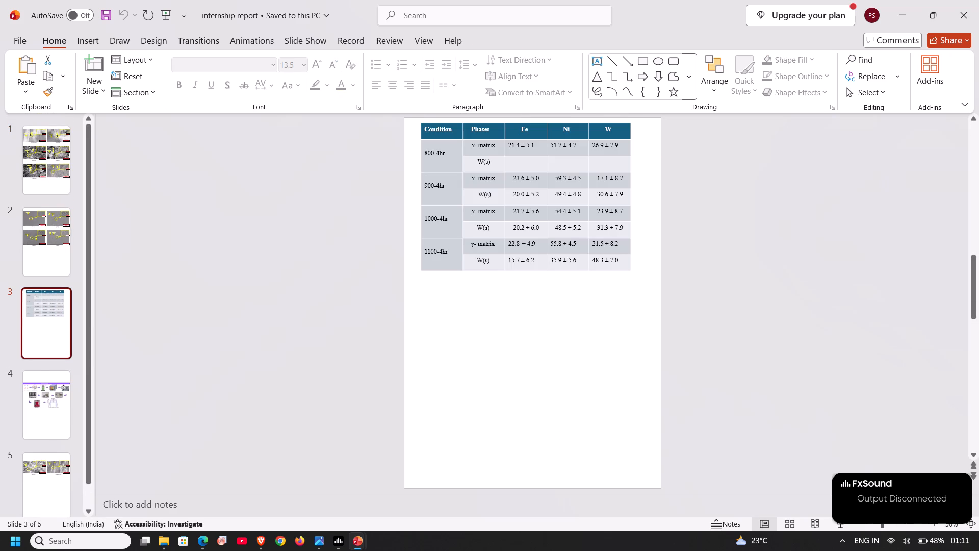
pyautogui.keyDown('ctrl'); pyautogui.scroll(5, 532, 337); pyautogui.keyUp('ctrl')
pyautogui.scroll(8, 532, 337)
pyautogui.scroll(-3, 532, 337)
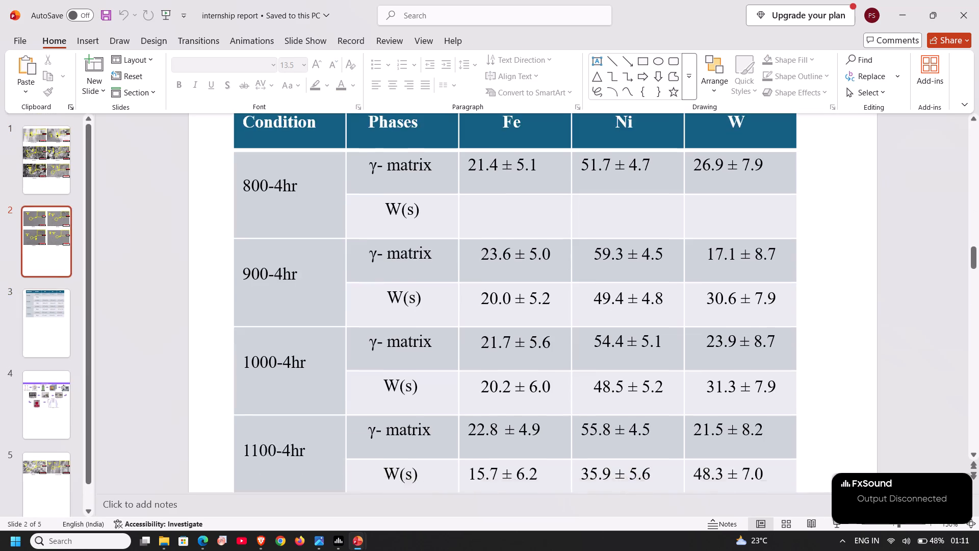
pyautogui.scroll(-1, 532, 337)
pyautogui.keyDown('ctrl'); pyautogui.scroll(-1, 462, 311); pyautogui.keyUp('ctrl')
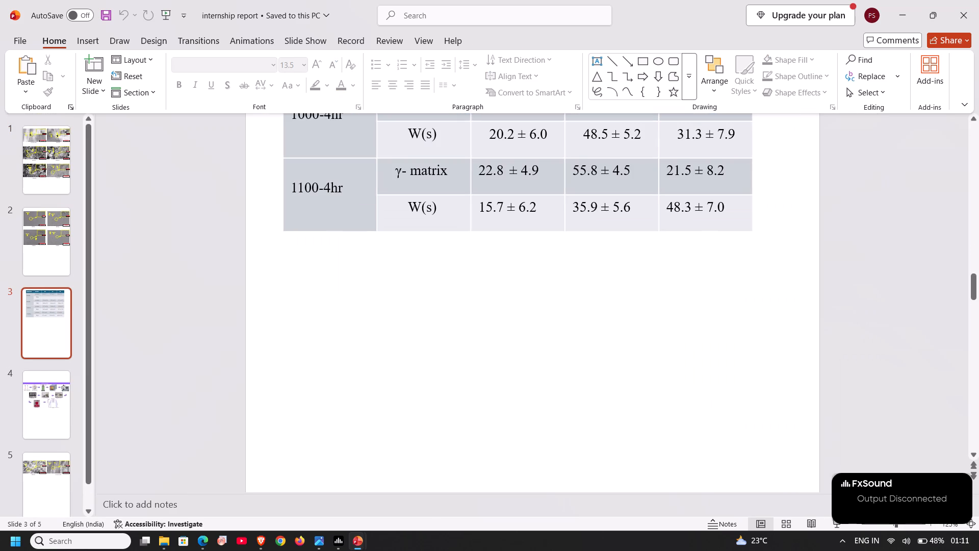
pyautogui.scroll(4, 462, 311)
pyautogui.keyDown('ctrl'); pyautogui.scroll(-3, 462, 311); pyautogui.keyUp('ctrl')
pyautogui.scroll(1, 462, 311)
pyautogui.keyDown('ctrl'); pyautogui.scroll(-1, 462, 311); pyautogui.keyUp('ctrl')
pyautogui.keyDown('ctrl'); pyautogui.scroll(1, 462, 311); pyautogui.keyUp('ctrl')
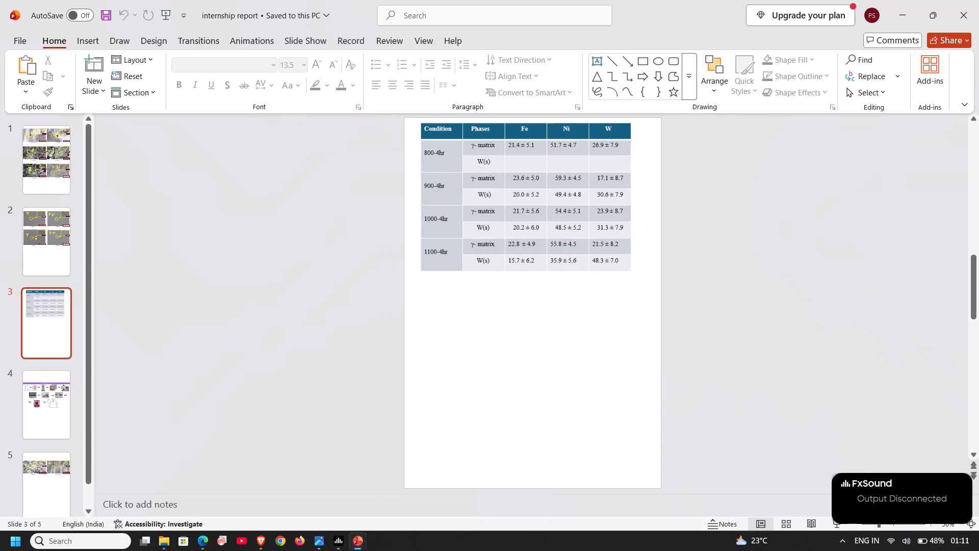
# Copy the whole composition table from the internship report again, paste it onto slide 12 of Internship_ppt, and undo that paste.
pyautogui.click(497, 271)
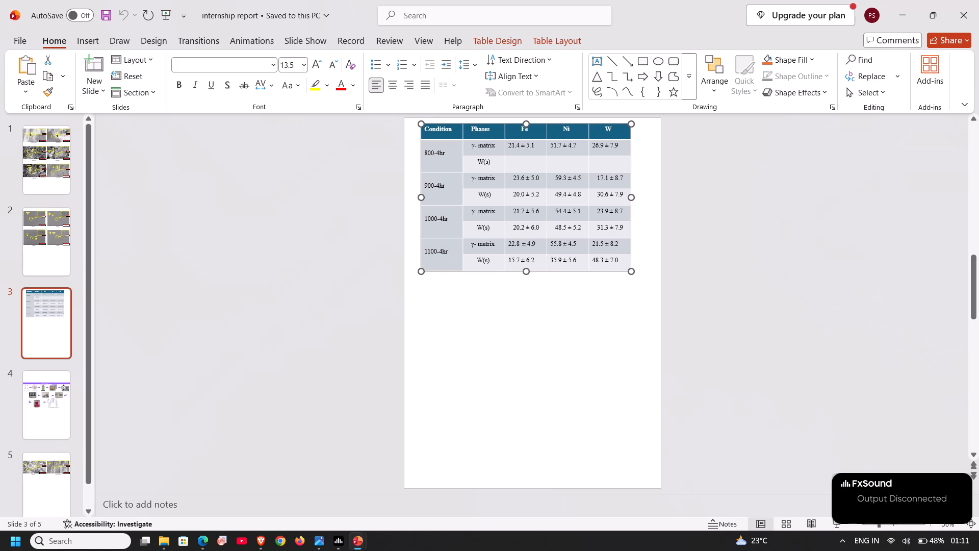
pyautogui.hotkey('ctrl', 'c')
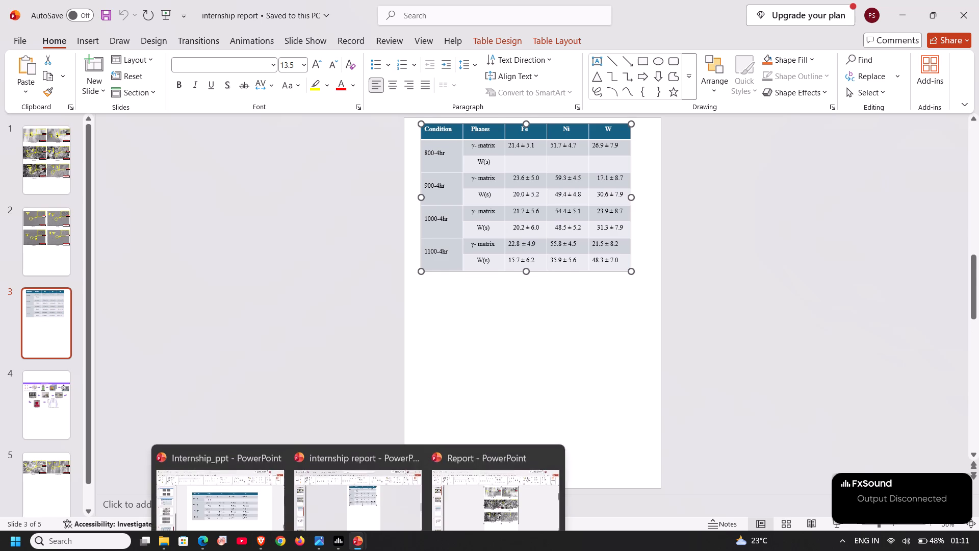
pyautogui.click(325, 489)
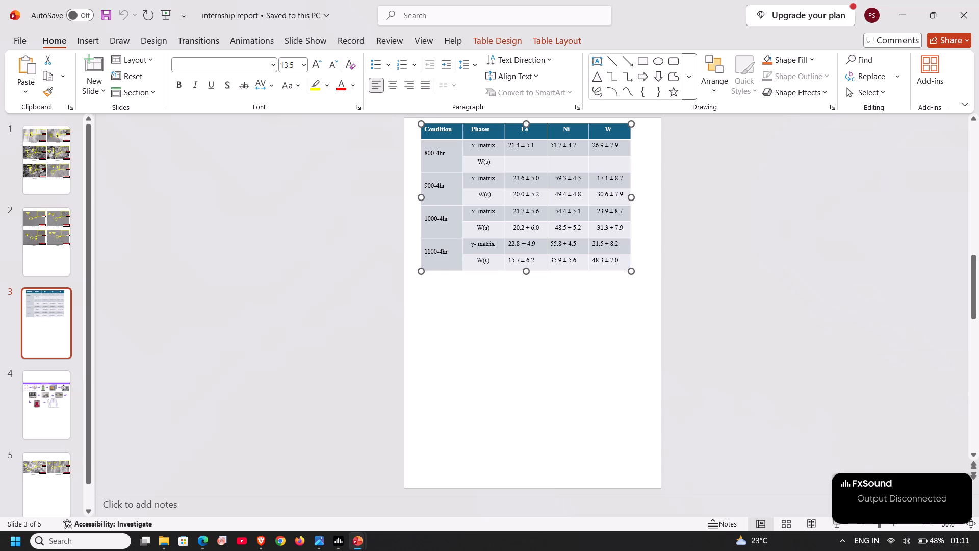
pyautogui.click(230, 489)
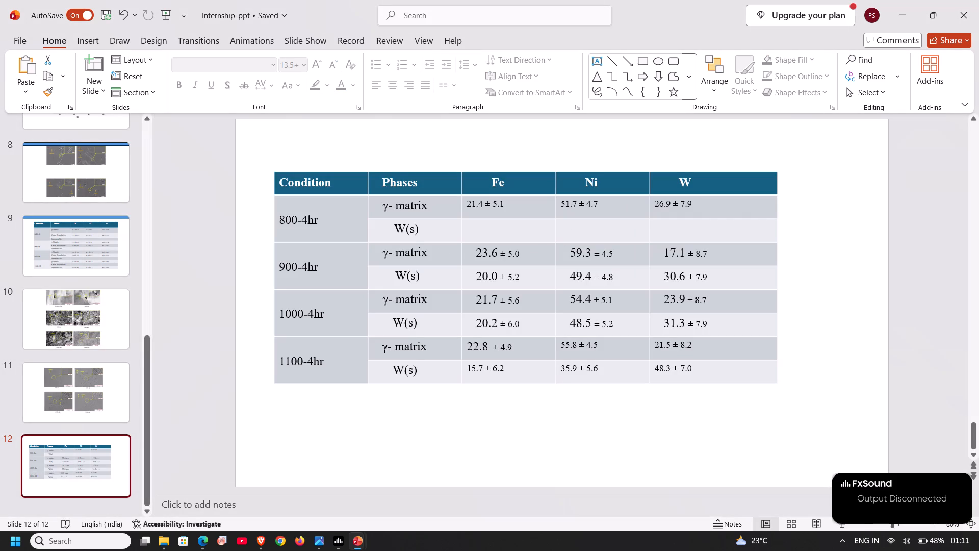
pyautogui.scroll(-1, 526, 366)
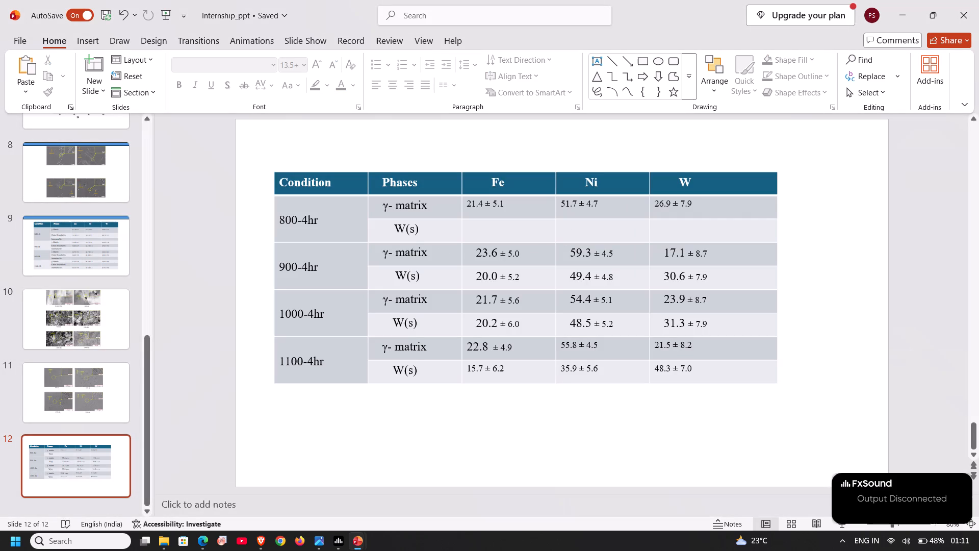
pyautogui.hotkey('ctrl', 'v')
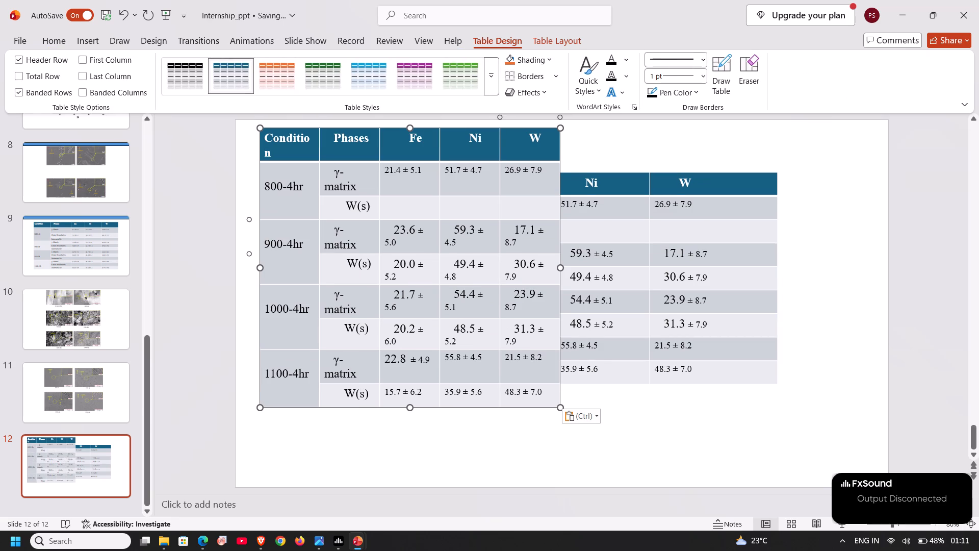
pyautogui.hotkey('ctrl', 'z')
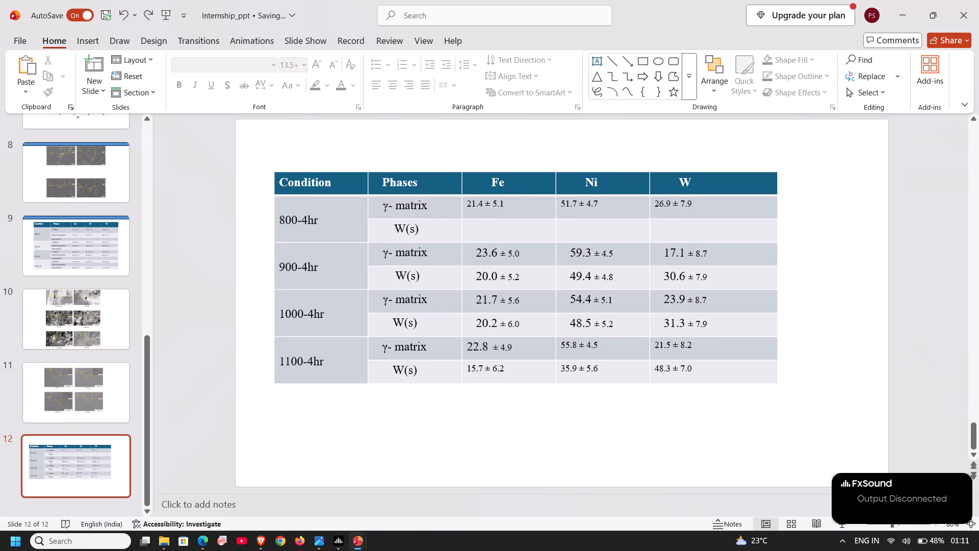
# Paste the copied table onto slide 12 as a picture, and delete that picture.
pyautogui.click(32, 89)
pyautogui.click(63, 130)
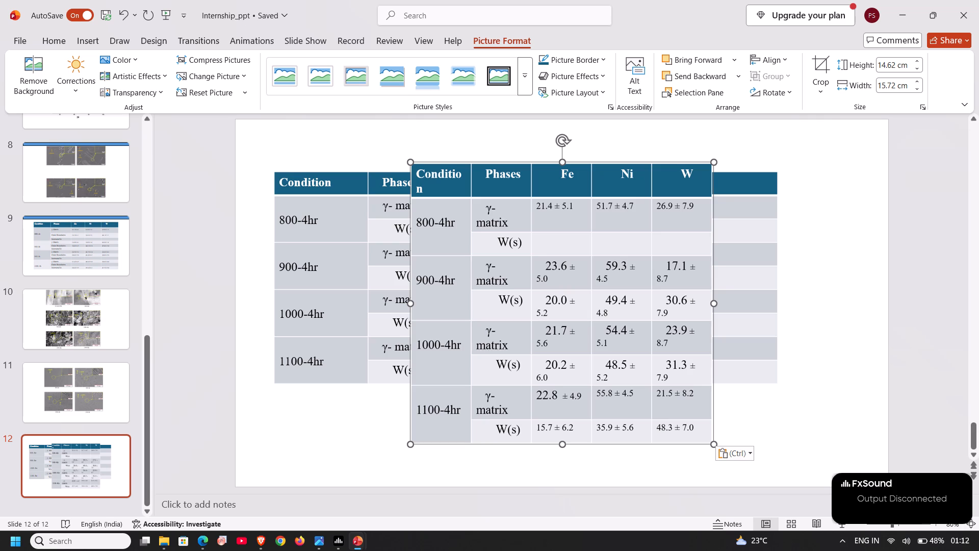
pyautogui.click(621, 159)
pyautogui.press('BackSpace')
# Delete the widened Fe, Ni and W composition table from slide 12.
pyautogui.click(621, 173)
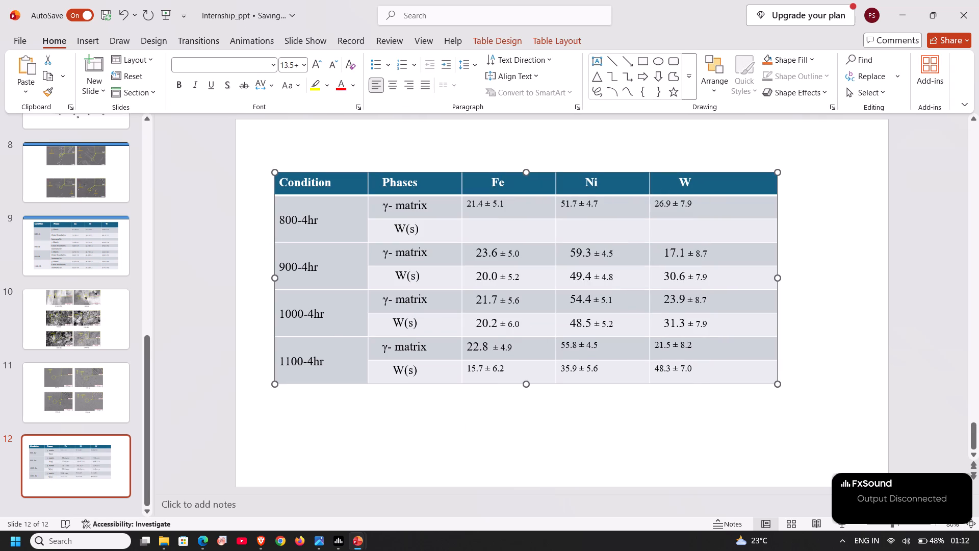
pyautogui.press('BackSpace')
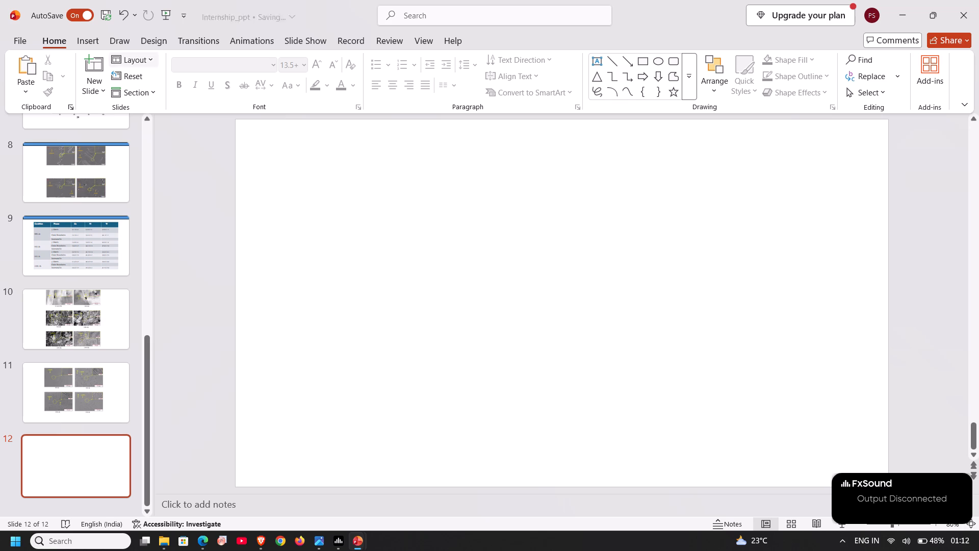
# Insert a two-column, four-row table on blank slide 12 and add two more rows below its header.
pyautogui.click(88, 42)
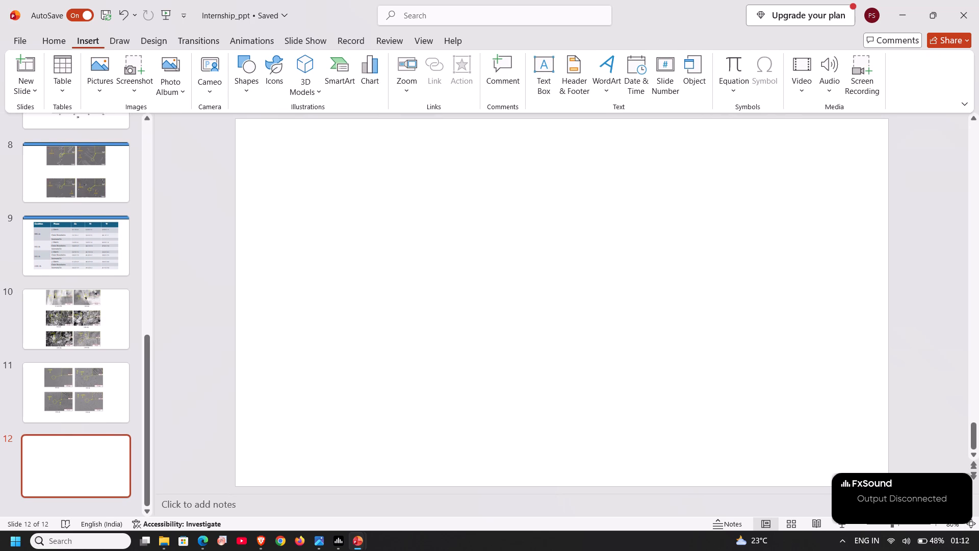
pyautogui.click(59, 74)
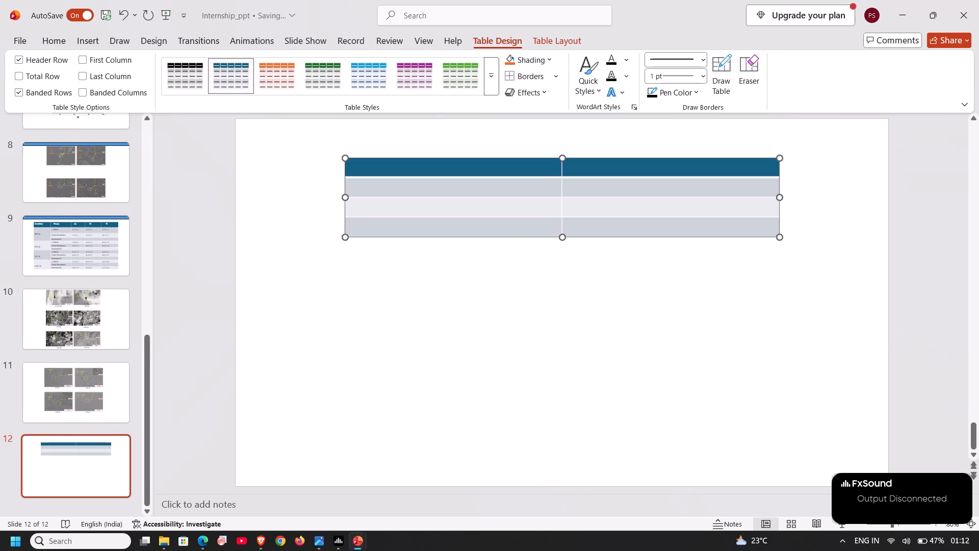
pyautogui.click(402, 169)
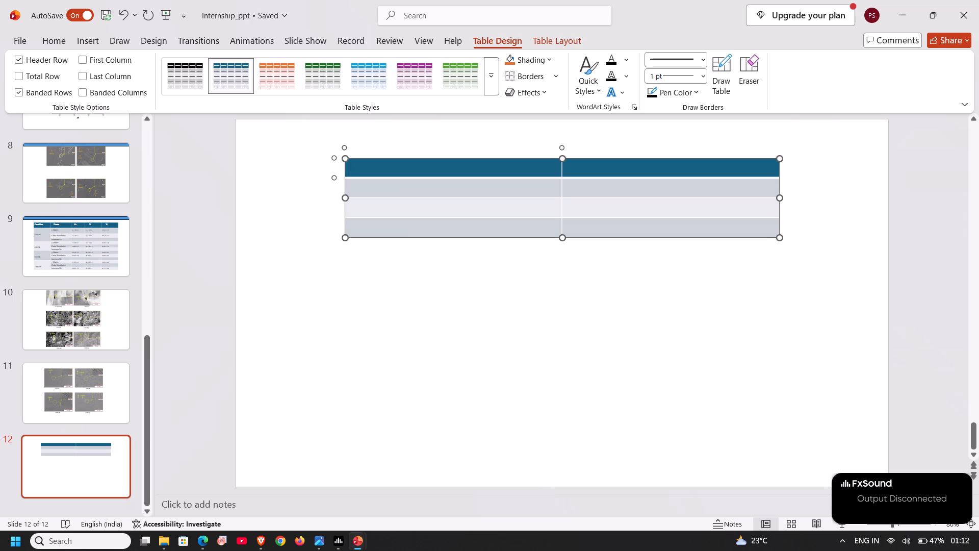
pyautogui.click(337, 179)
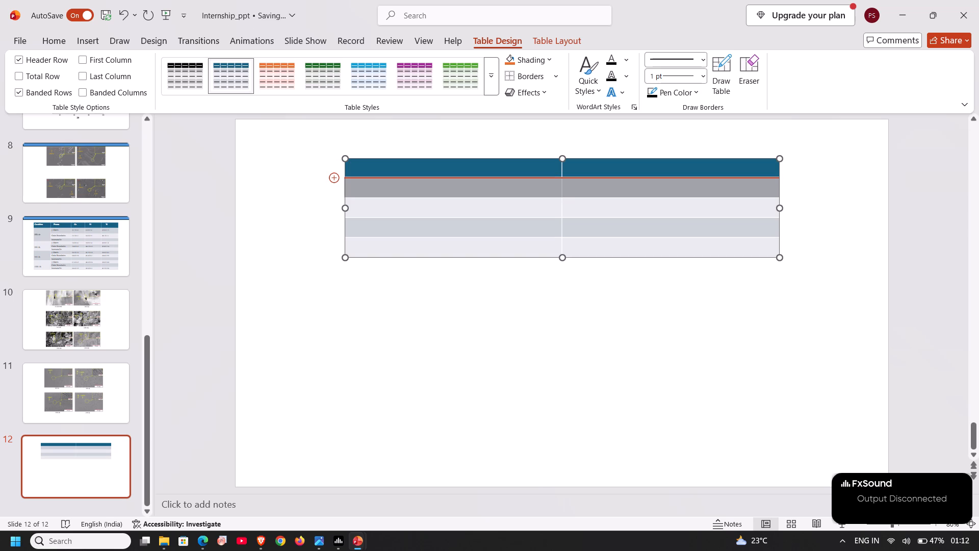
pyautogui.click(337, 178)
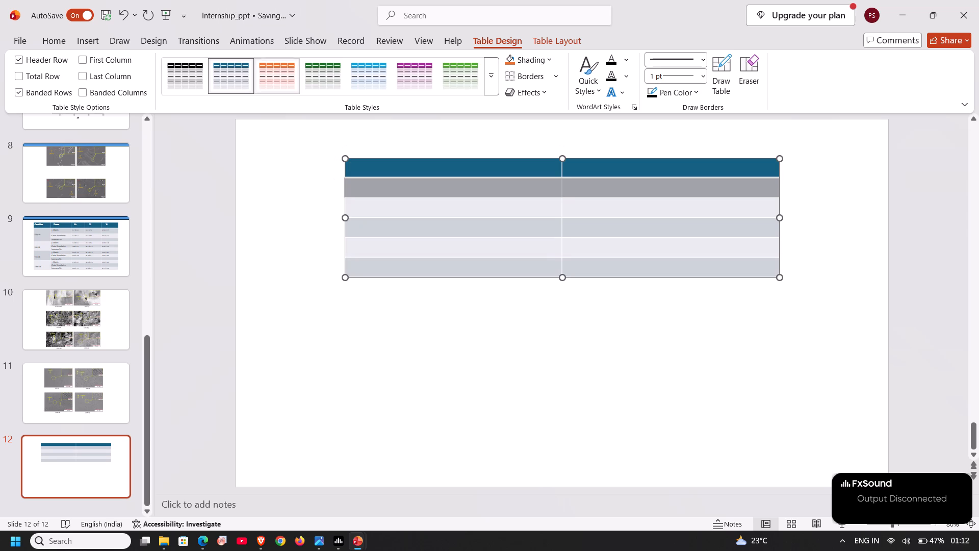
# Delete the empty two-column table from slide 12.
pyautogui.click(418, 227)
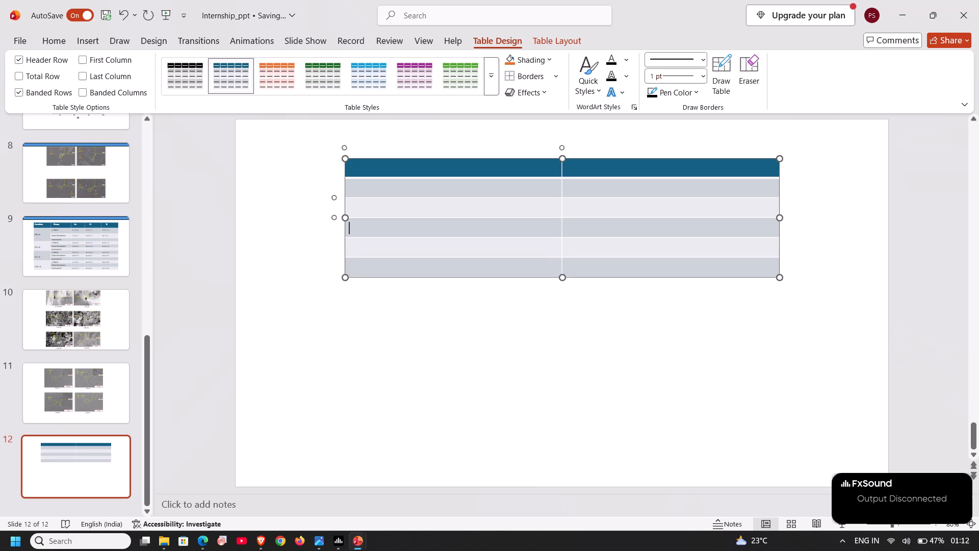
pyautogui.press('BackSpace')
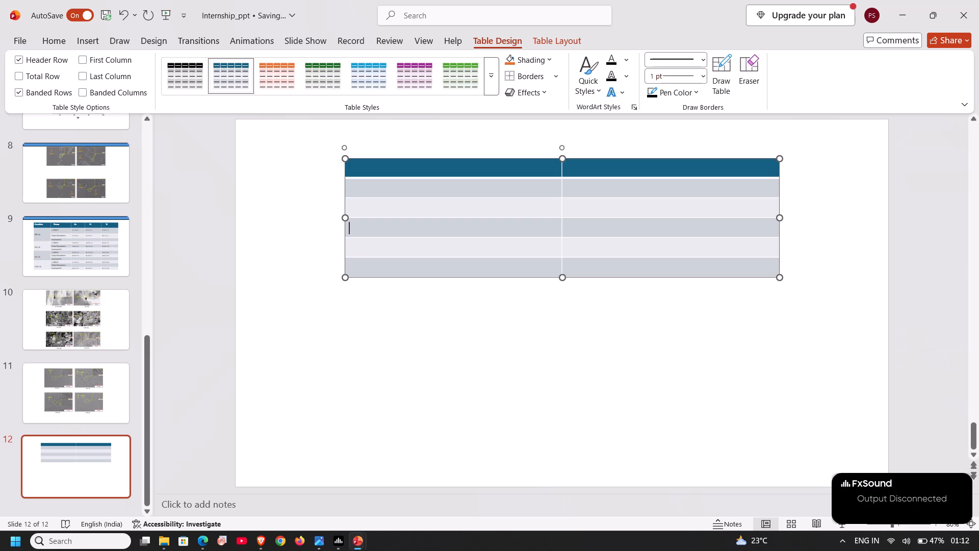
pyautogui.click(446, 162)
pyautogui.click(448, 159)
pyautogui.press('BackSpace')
# Paste the Fe, Ni and W composition table onto blank slide 12.
pyautogui.click(111, 241)
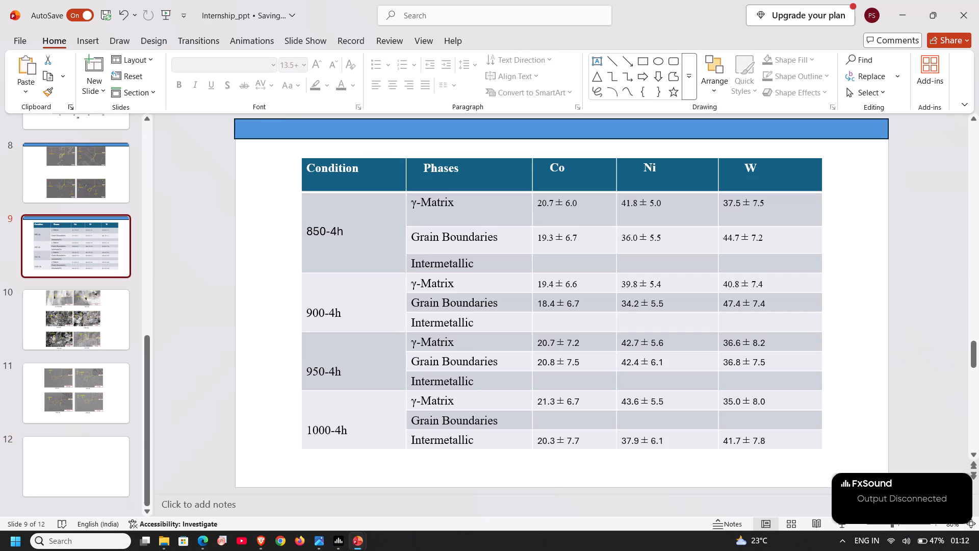
pyautogui.click(332, 245)
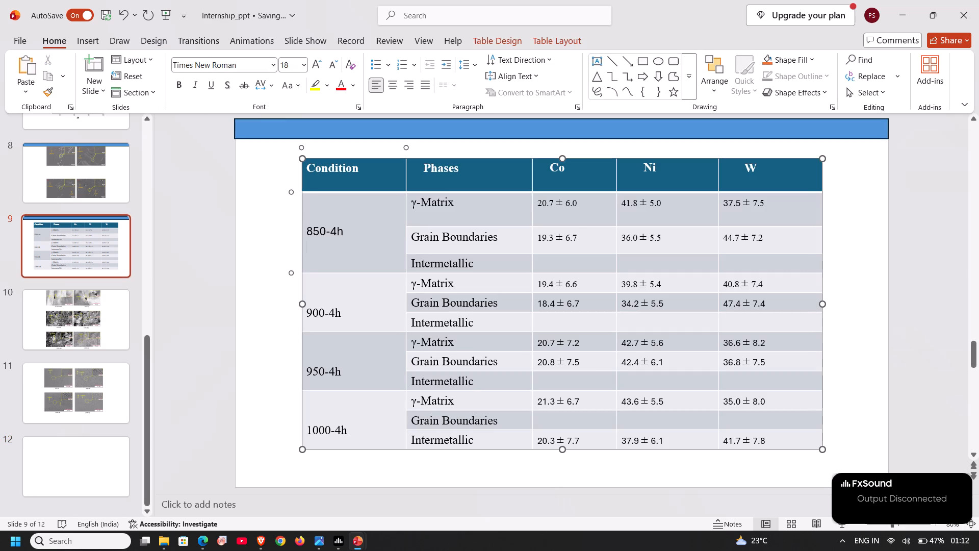
pyautogui.hotkey('ctrl', 'c')
pyautogui.click(79, 461)
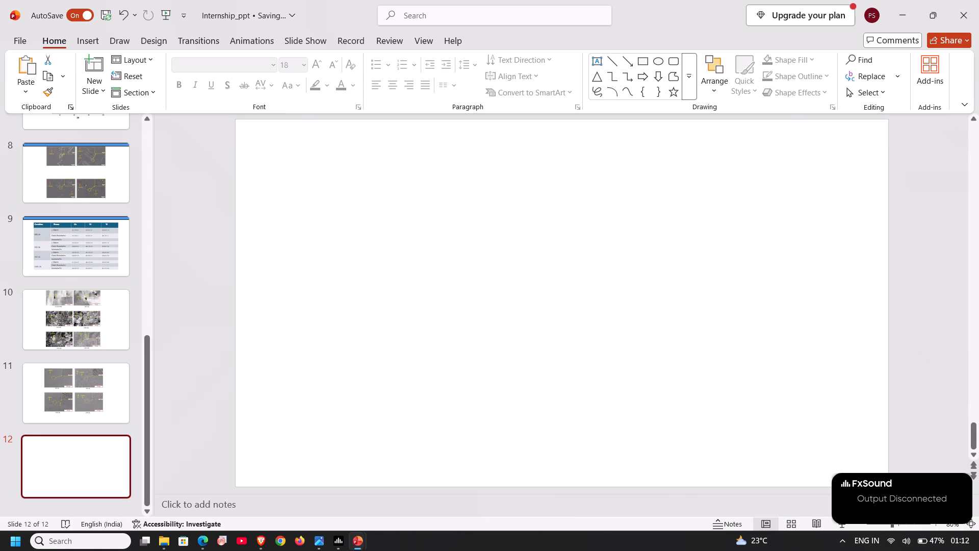
pyautogui.hotkey('ctrl', 'v')
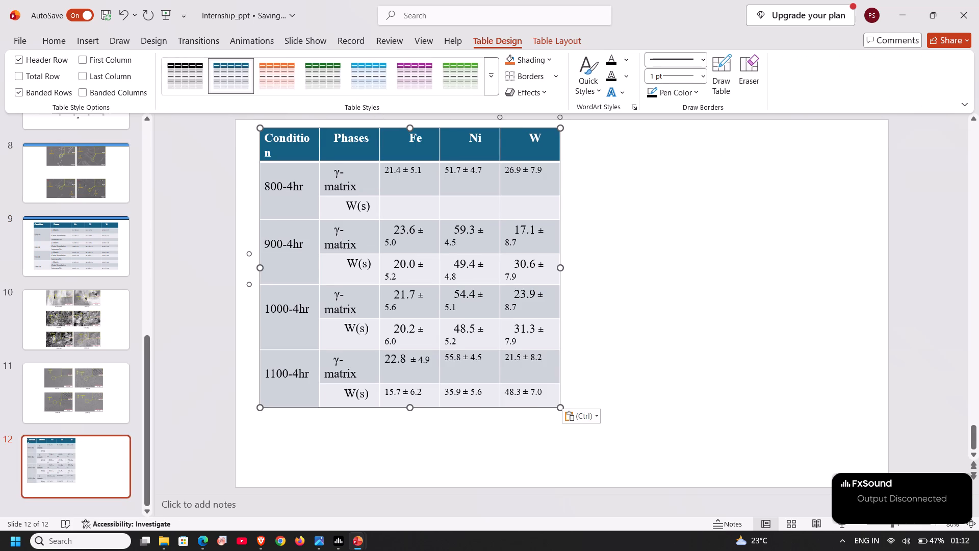
# Widen the Fe, Ni and W table so that its headings and composition values fit on single lines.
pyautogui.click(558, 269)
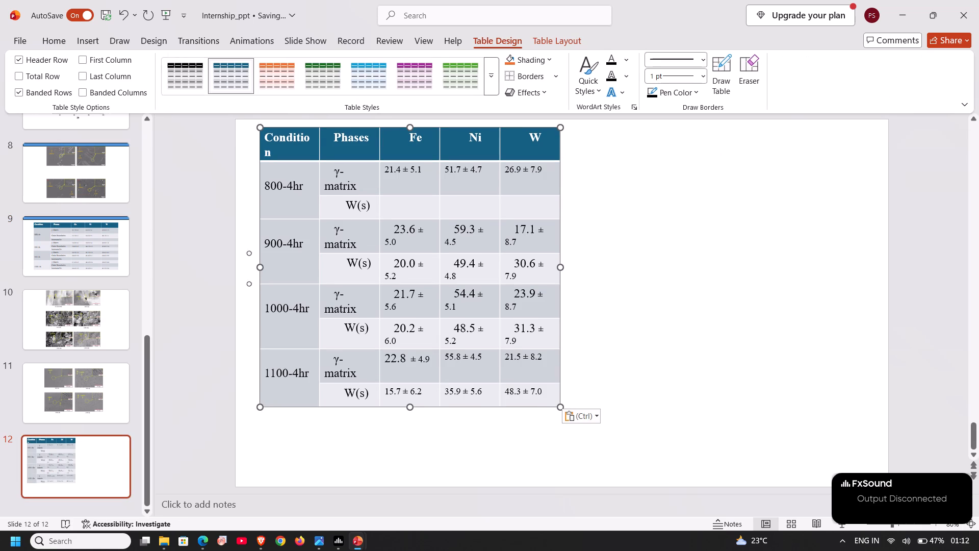
pyautogui.click(575, 282)
pyautogui.click(554, 261)
pyautogui.click(562, 268)
pyautogui.moveTo(560, 267); pyautogui.dragTo(691, 269)
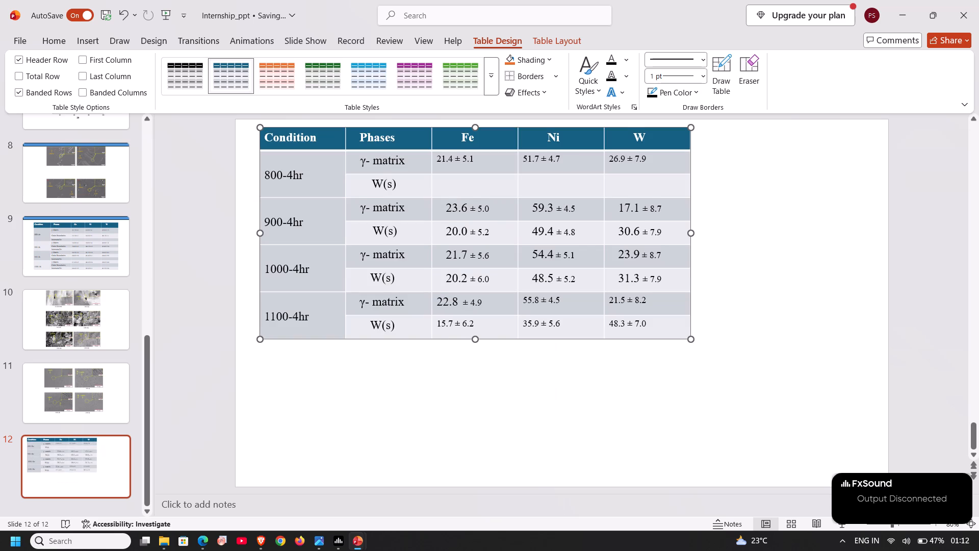
# Move the widened table down and slightly inward, towards the middle of slide 12.
pyautogui.moveTo(580, 259); pyautogui.dragTo(579, 276)
pyautogui.click(550, 357)
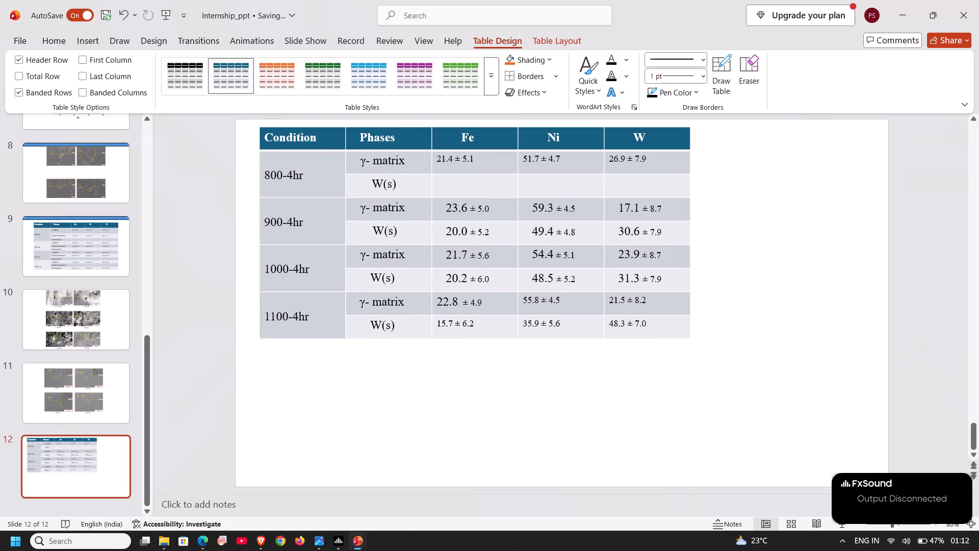
pyautogui.click(550, 336)
pyautogui.moveTo(550, 342); pyautogui.dragTo(557, 389)
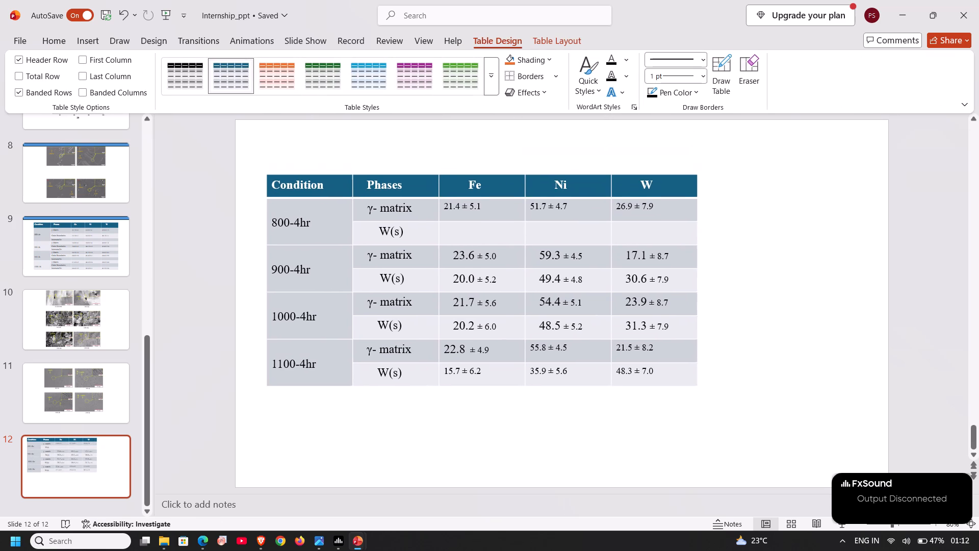
pyautogui.moveTo(557, 389); pyautogui.dragTo(569, 395)
pyautogui.click(735, 161)
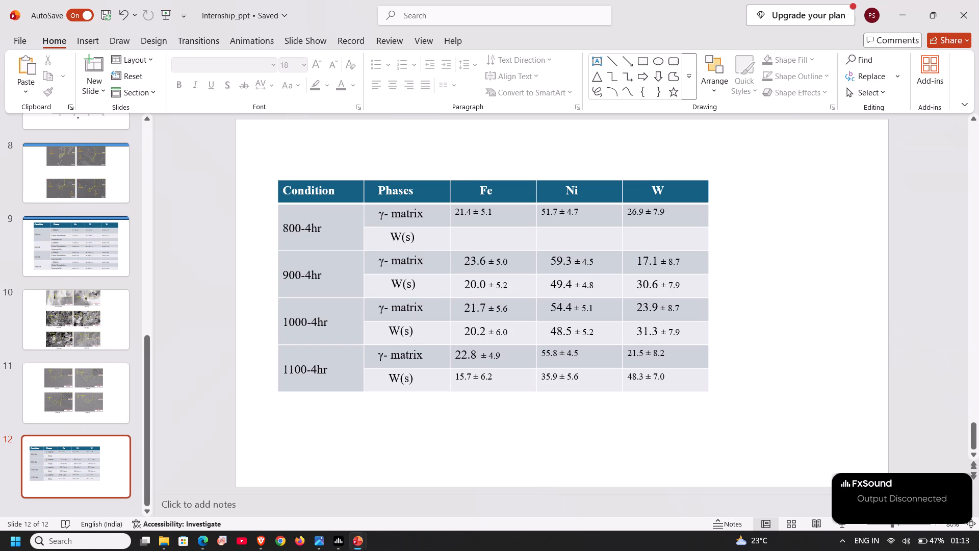
# Set the ± 5.0 part of the Fe value in the 900-4hr γ-matrix row to font size 18.
pyautogui.click(474, 261)
pyautogui.doubleClick(474, 261)
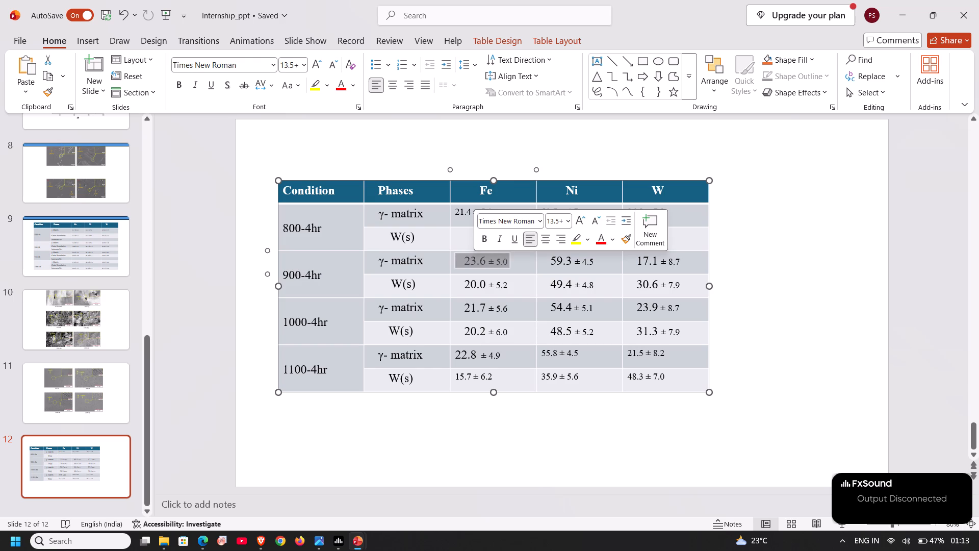
pyautogui.click(481, 263)
pyautogui.moveTo(487, 260); pyautogui.dragTo(465, 260)
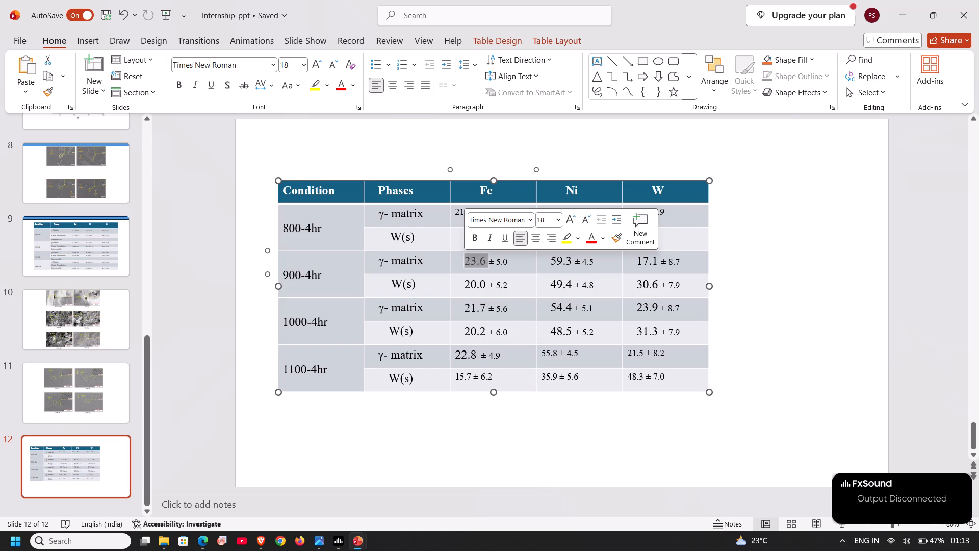
pyautogui.click(516, 264)
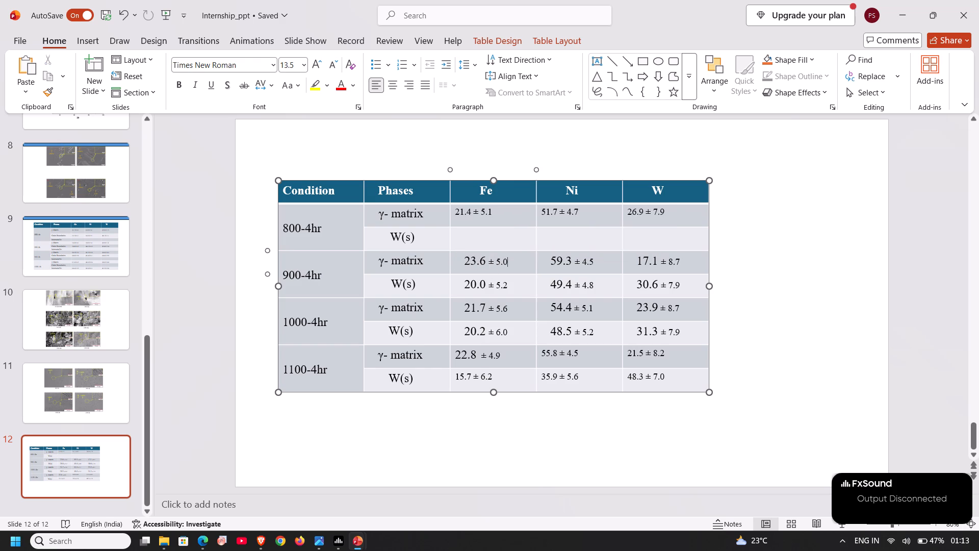
pyautogui.moveTo(509, 264); pyautogui.dragTo(493, 262)
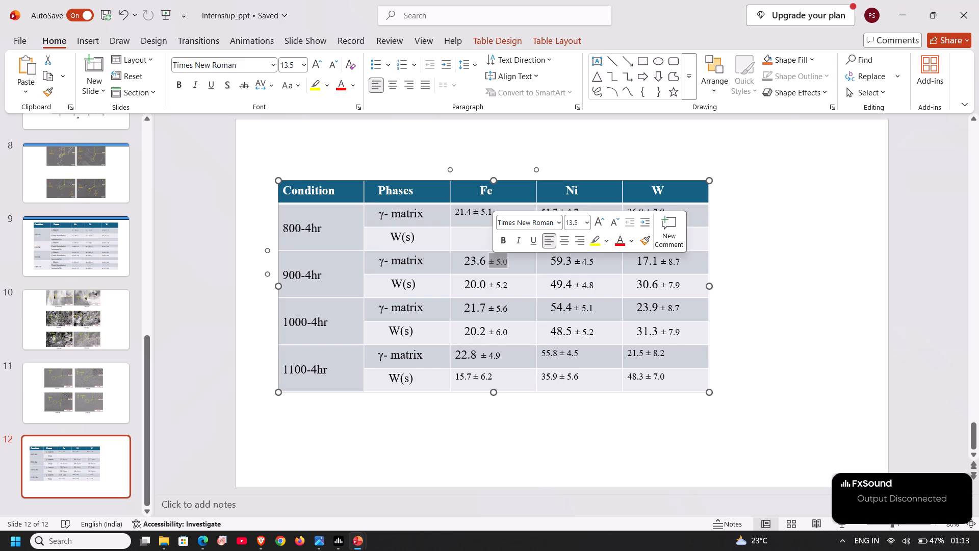
pyautogui.click(587, 221)
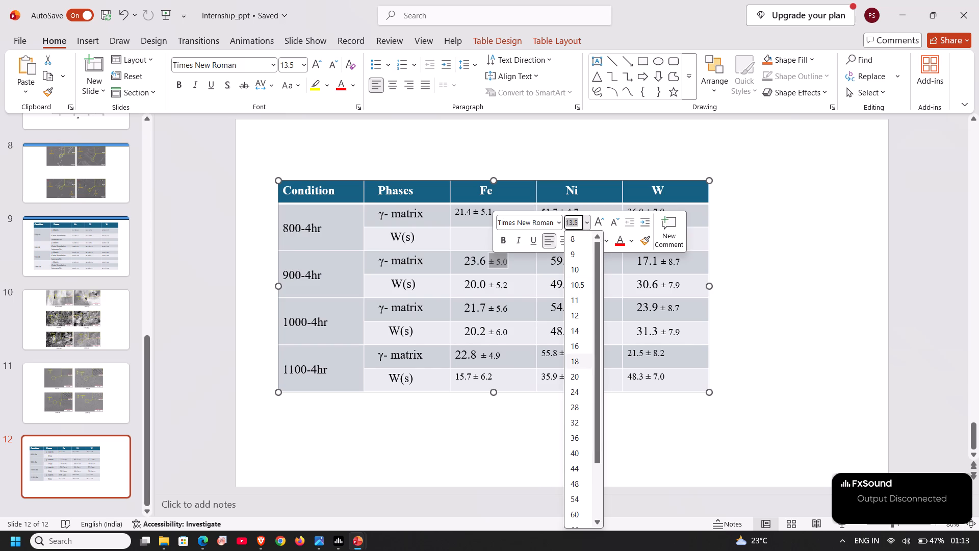
pyautogui.click(580, 357)
pyautogui.click(563, 418)
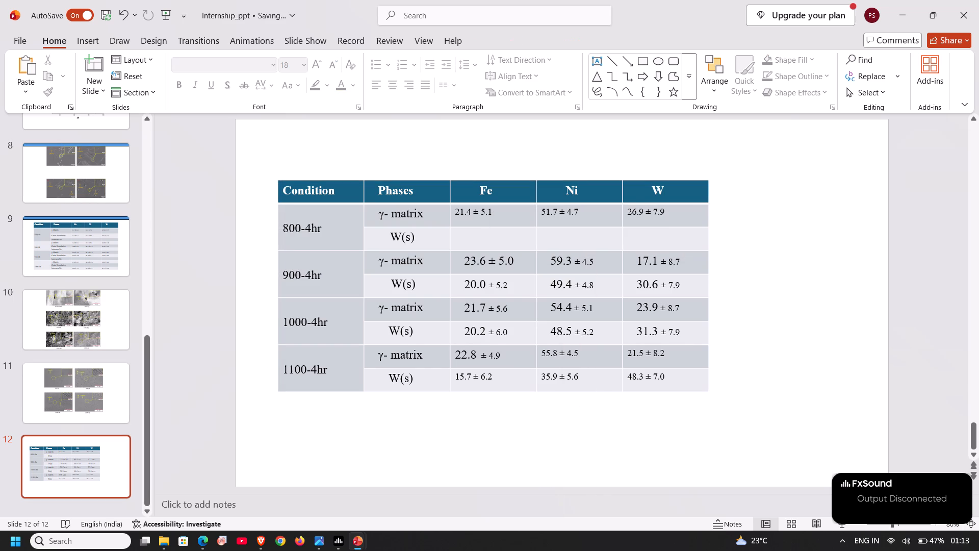
# Set the Fe, Ni and W values in the 800-4hr γ-matrix row to font size 18.
pyautogui.moveTo(494, 213); pyautogui.dragTo(462, 213)
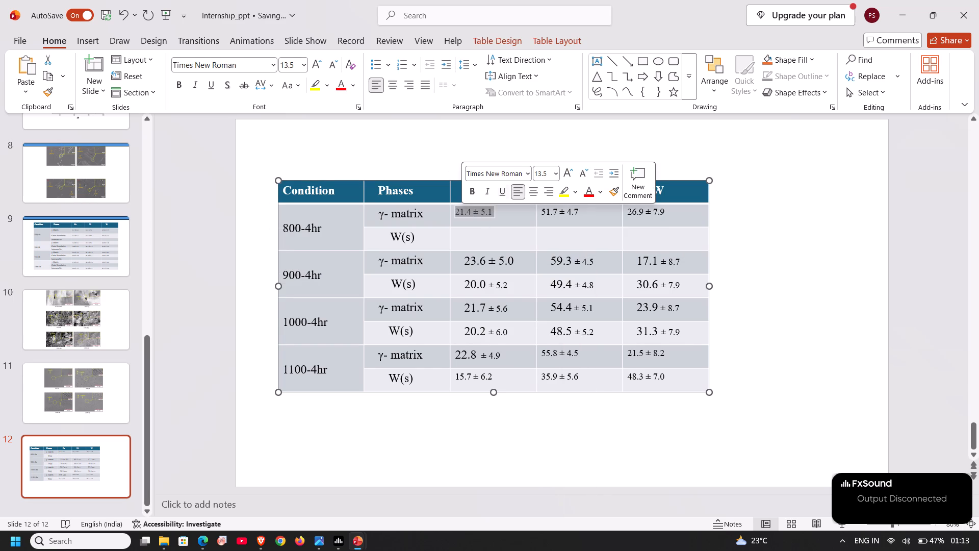
pyautogui.click(555, 175)
pyautogui.click(549, 309)
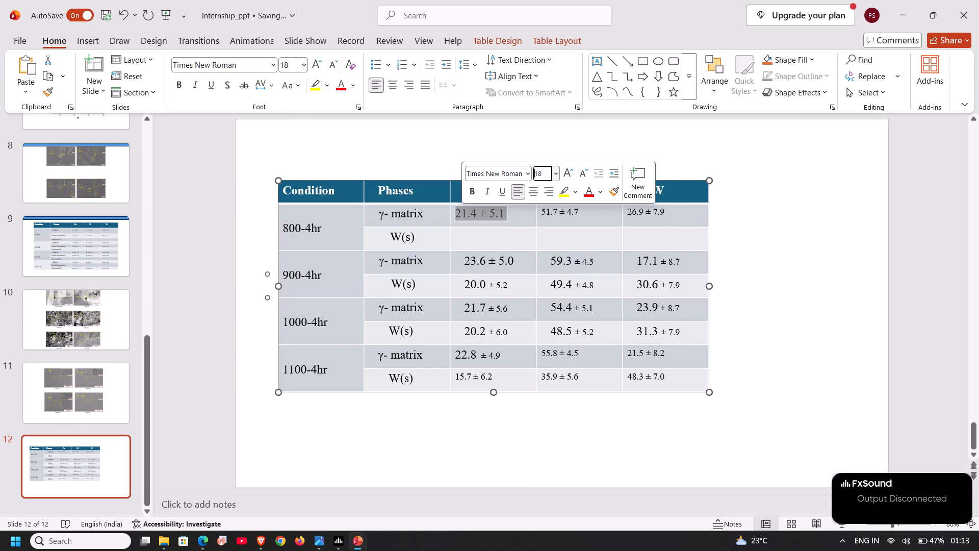
pyautogui.click(592, 213)
pyautogui.moveTo(582, 215); pyautogui.dragTo(551, 215)
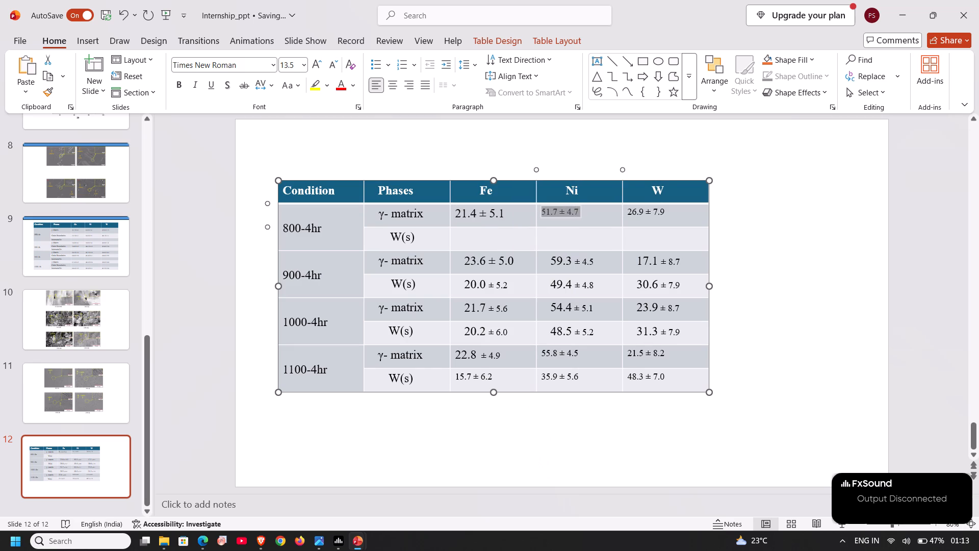
pyautogui.click(642, 174)
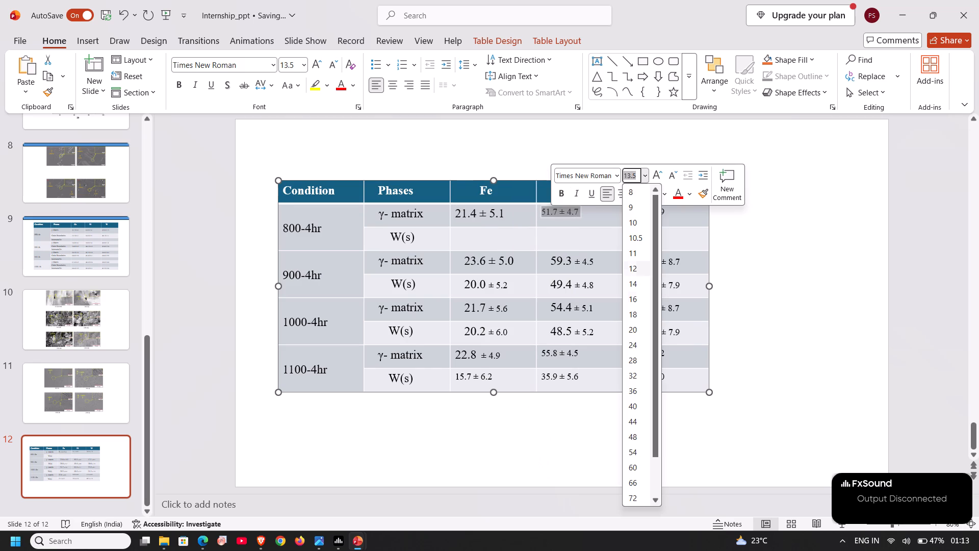
pyautogui.click(629, 312)
pyautogui.click(677, 214)
pyautogui.moveTo(675, 212); pyautogui.dragTo(639, 210)
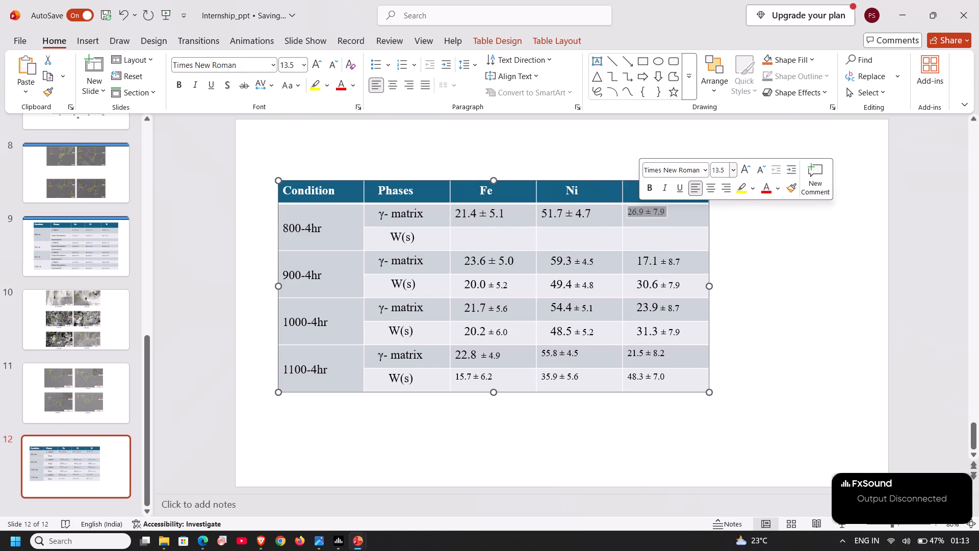
pyautogui.click(732, 172)
pyautogui.click(731, 312)
# Set the ± parts of the W and Ni values in the 900-4hr γ-matrix row to font size 18.
pyautogui.moveTo(681, 259); pyautogui.dragTo(664, 257)
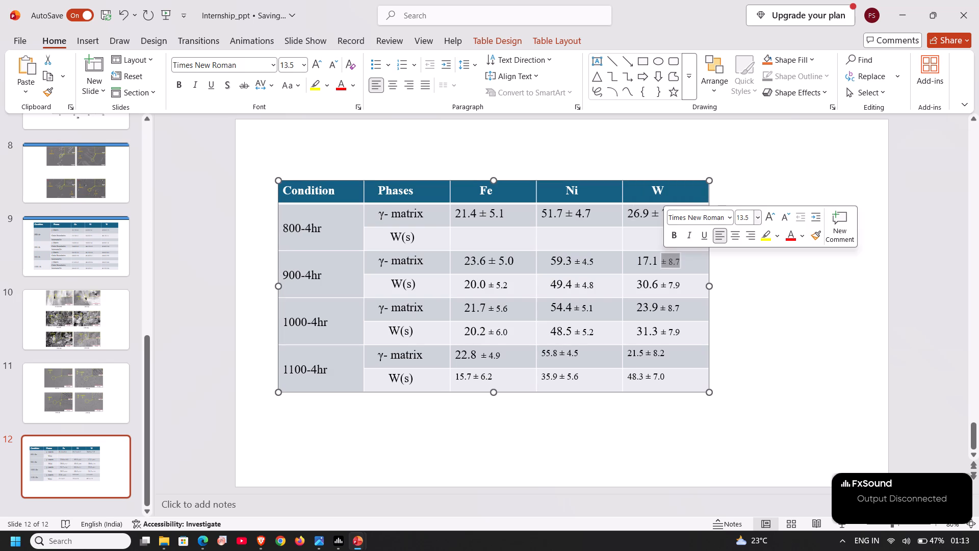
pyautogui.click(756, 218)
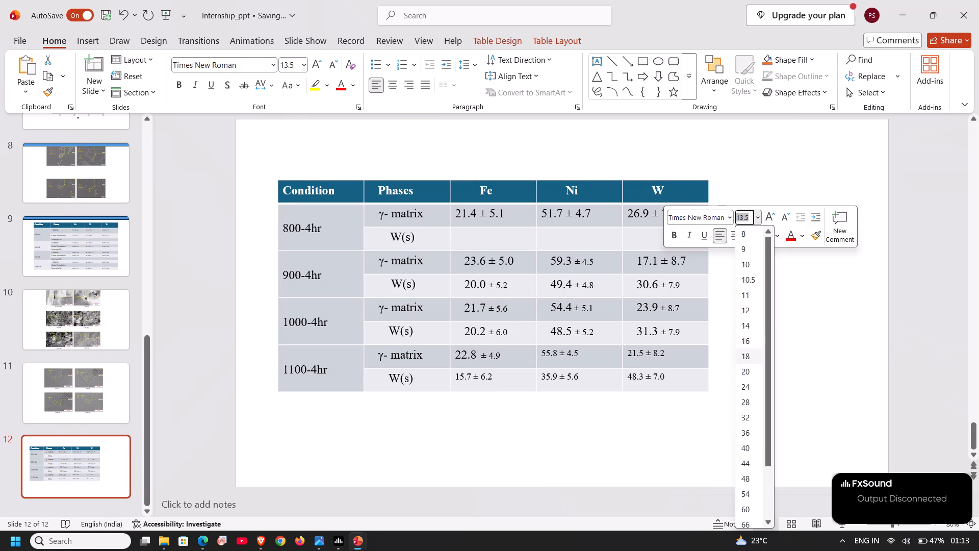
pyautogui.click(746, 358)
pyautogui.moveTo(590, 261); pyautogui.dragTo(576, 259)
pyautogui.click(669, 214)
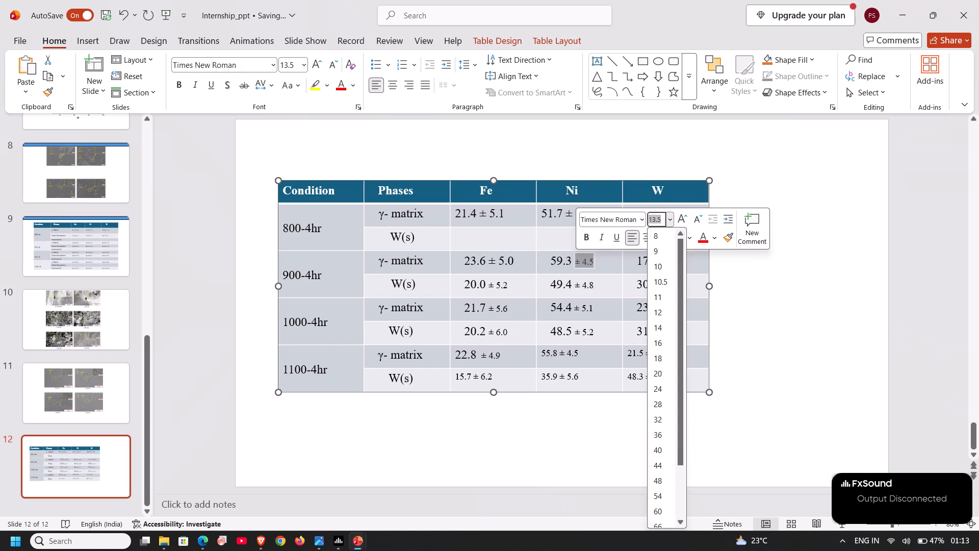
pyautogui.click(659, 357)
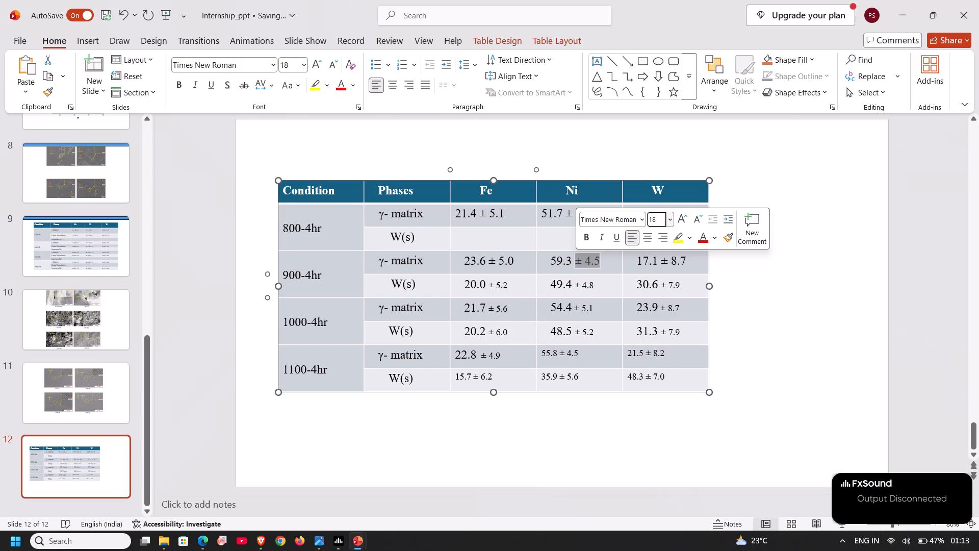
# Set the ± parts of the Fe, Ni and W values in the 900-4hr W(s) row to font size 18.
pyautogui.moveTo(515, 289); pyautogui.dragTo(493, 285)
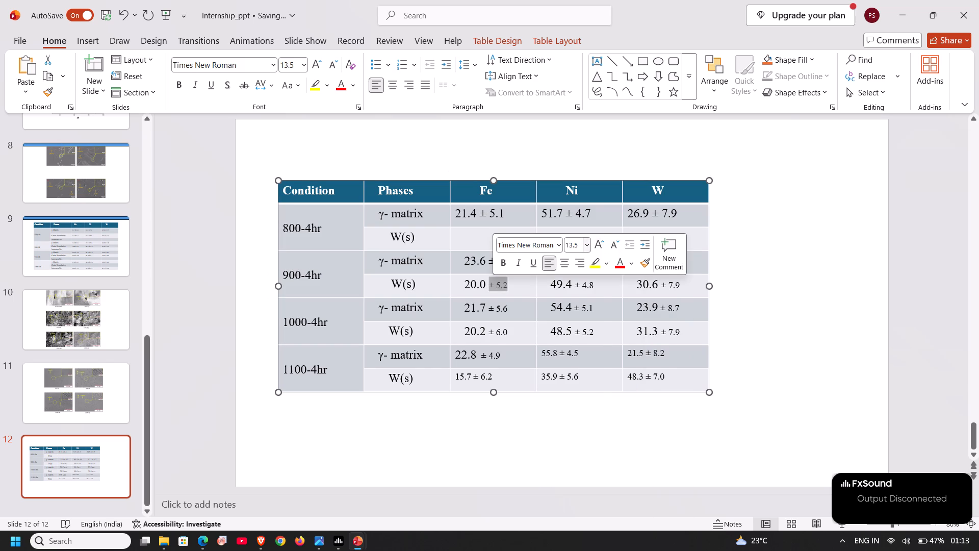
pyautogui.click(589, 245)
pyautogui.click(579, 379)
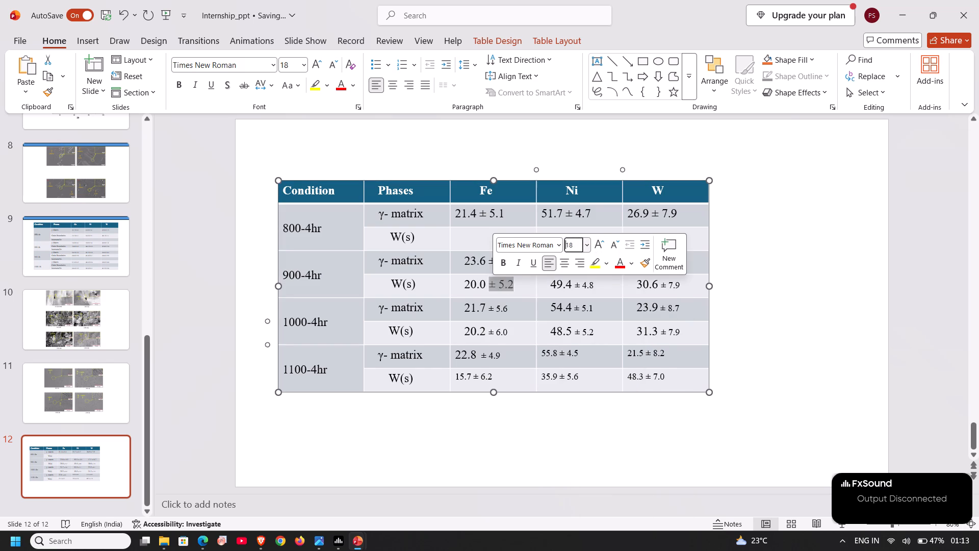
pyautogui.moveTo(594, 285); pyautogui.dragTo(579, 286)
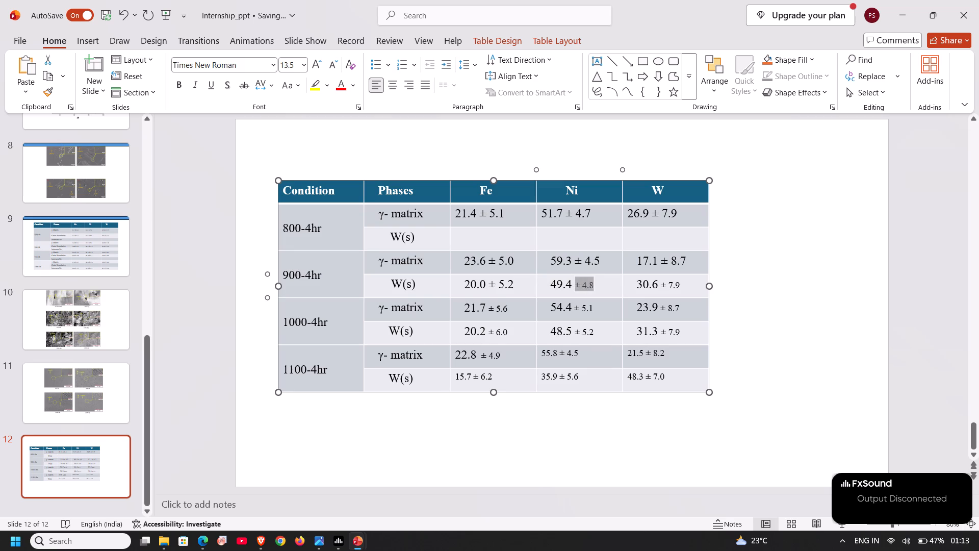
pyautogui.click(675, 248)
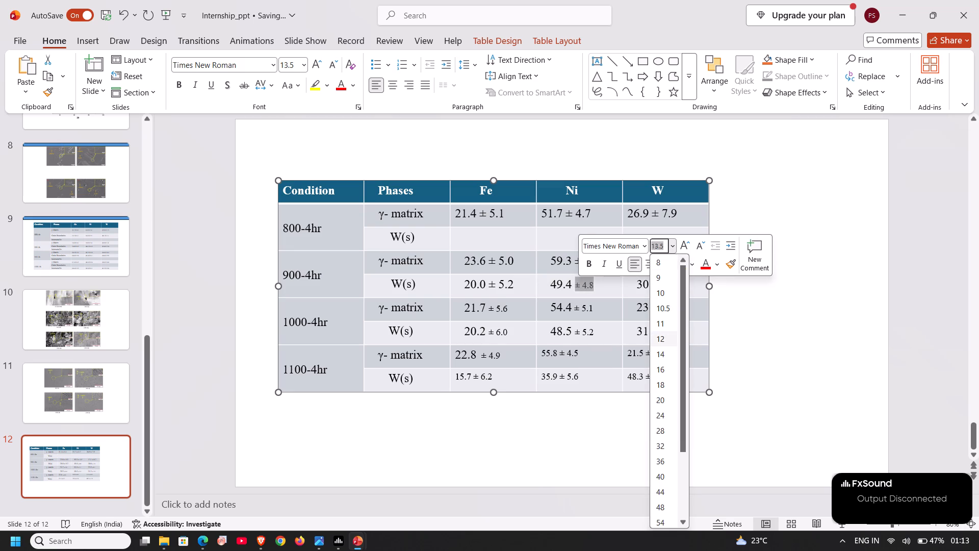
pyautogui.click(663, 380)
pyautogui.moveTo(681, 287); pyautogui.dragTo(663, 286)
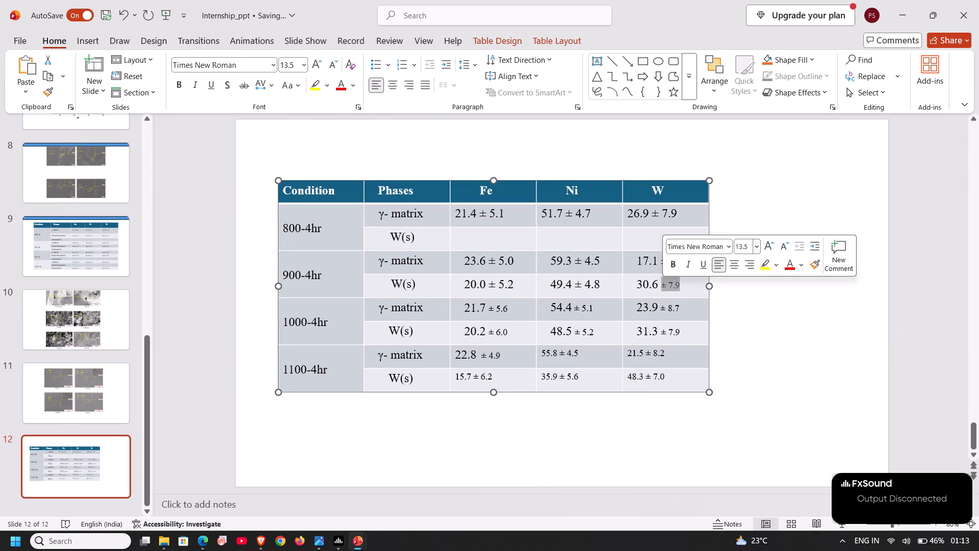
pyautogui.click(755, 247)
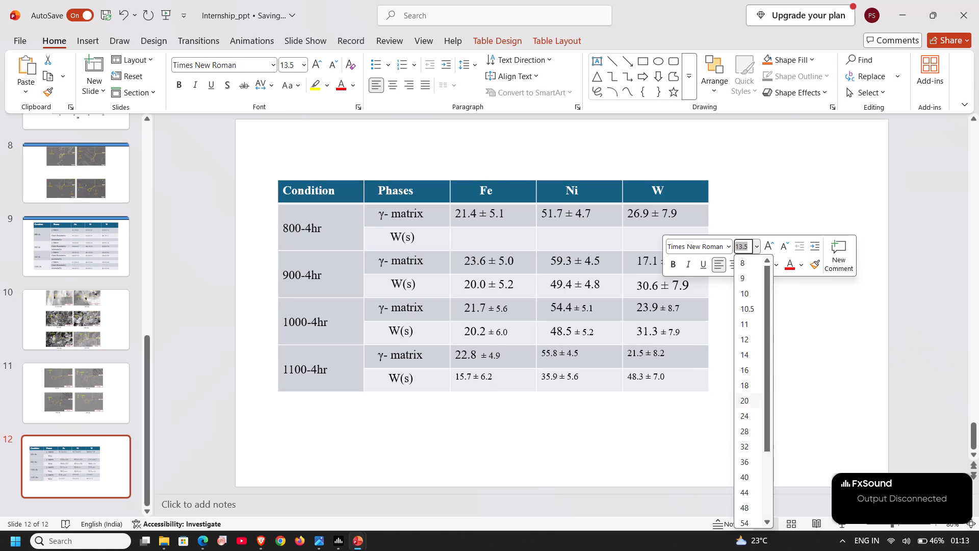
pyautogui.click(754, 388)
# Set the ± parts of the W, Ni and Fe values in the 1000-4hr γ-matrix row to font size 18.
pyautogui.moveTo(678, 310); pyautogui.dragTo(675, 310)
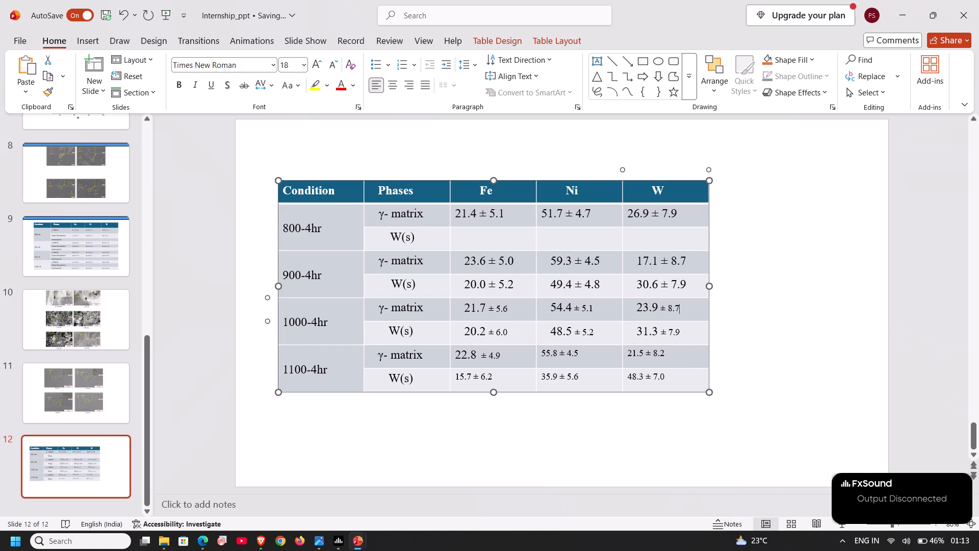
pyautogui.moveTo(675, 310); pyautogui.dragTo(662, 306)
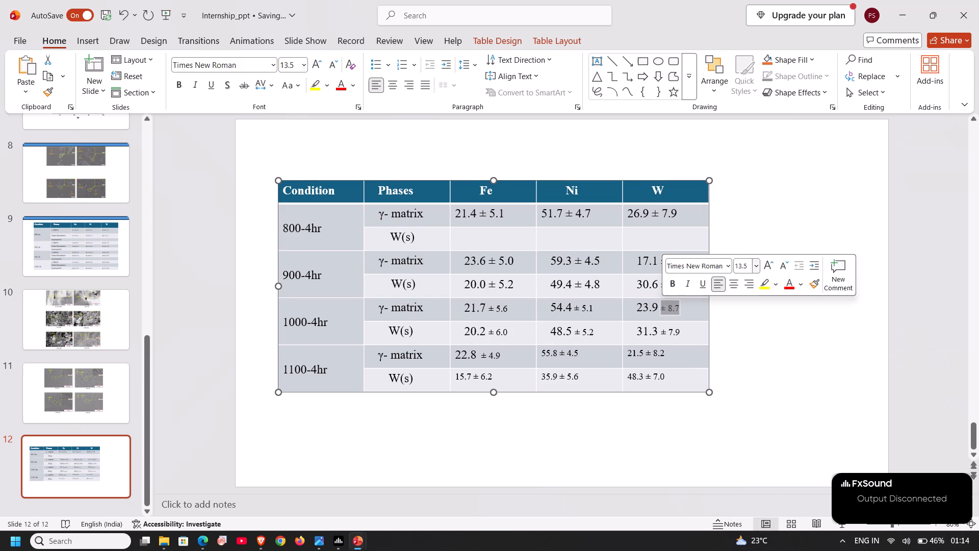
pyautogui.click(752, 270)
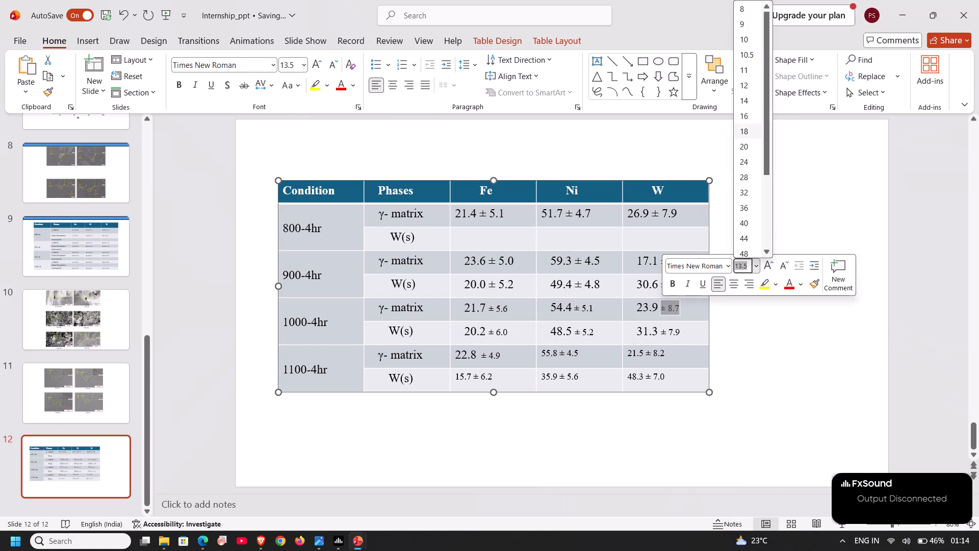
pyautogui.click(754, 127)
pyautogui.moveTo(592, 308); pyautogui.dragTo(581, 308)
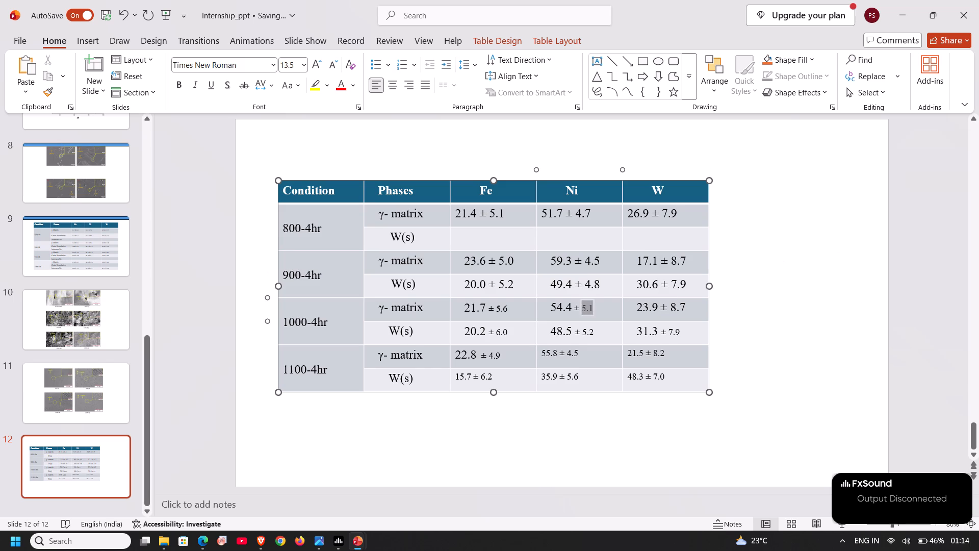
pyautogui.moveTo(581, 308); pyautogui.dragTo(576, 308)
pyautogui.click(673, 269)
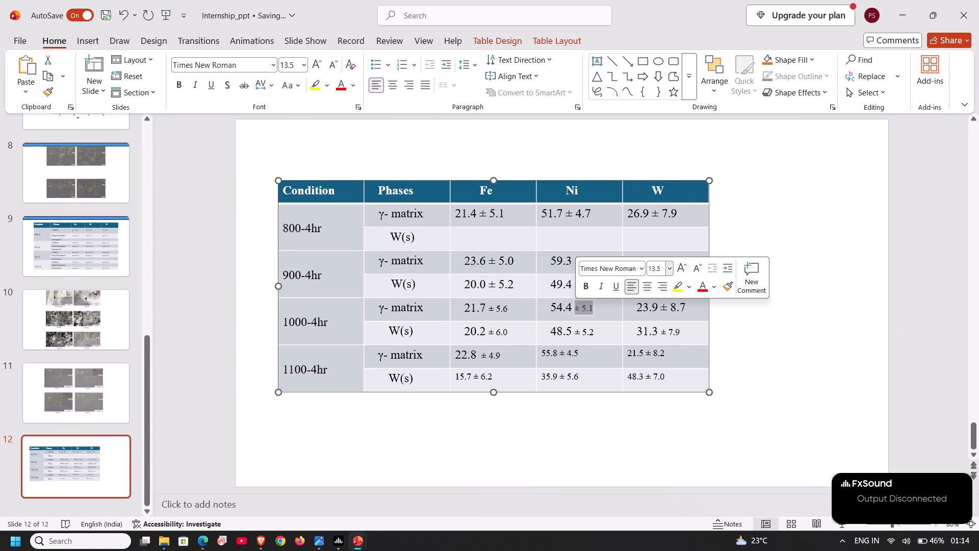
pyautogui.click(667, 132)
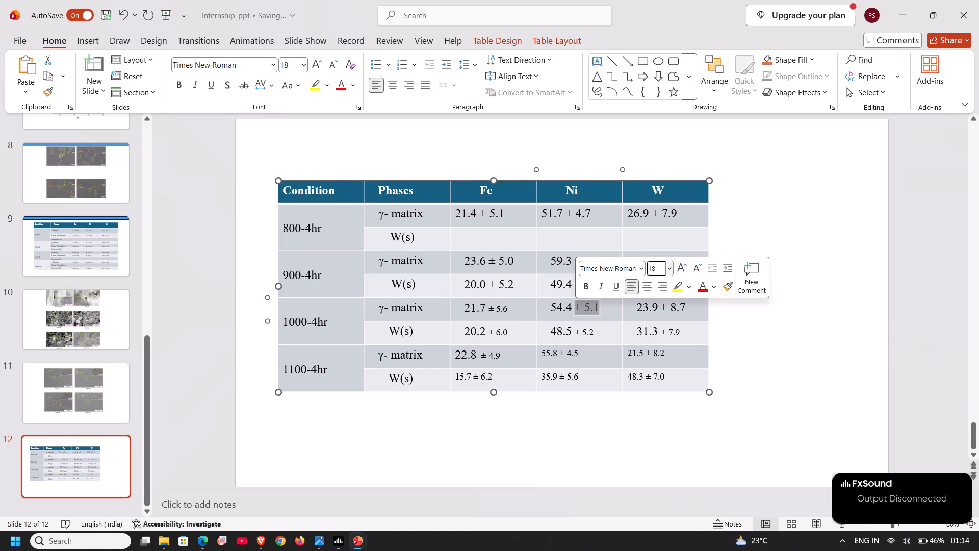
pyautogui.moveTo(508, 305); pyautogui.dragTo(491, 306)
pyautogui.click(587, 264)
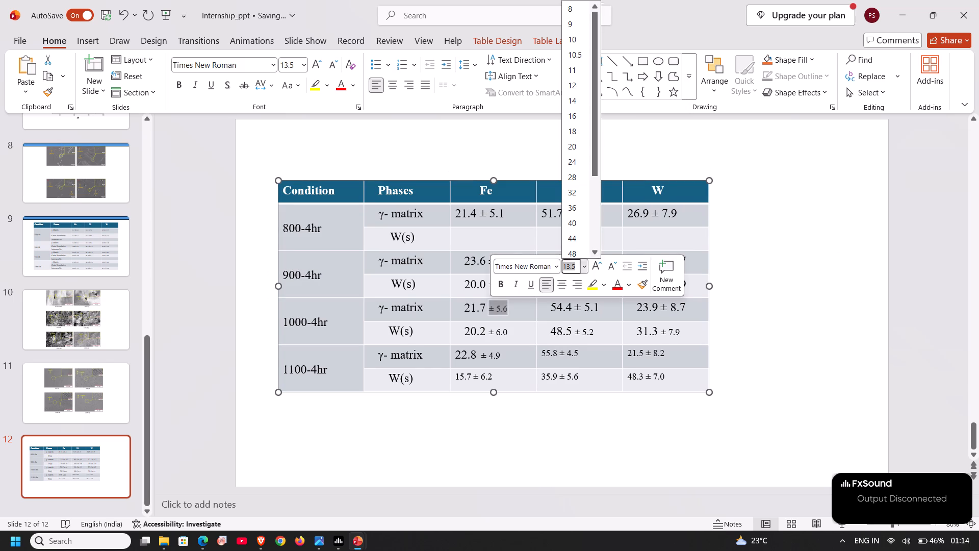
pyautogui.click(582, 127)
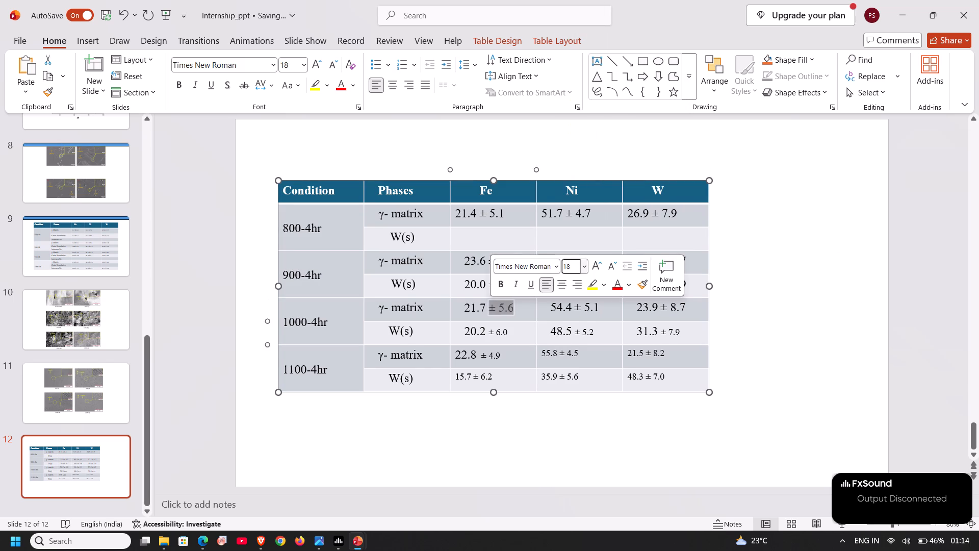
# Set the ± parts of the Fe, Ni and W values in the 1000-4hr W(s) row to font size 18.
pyautogui.moveTo(502, 332); pyautogui.dragTo(493, 331)
pyautogui.moveTo(498, 328); pyautogui.dragTo(485, 325)
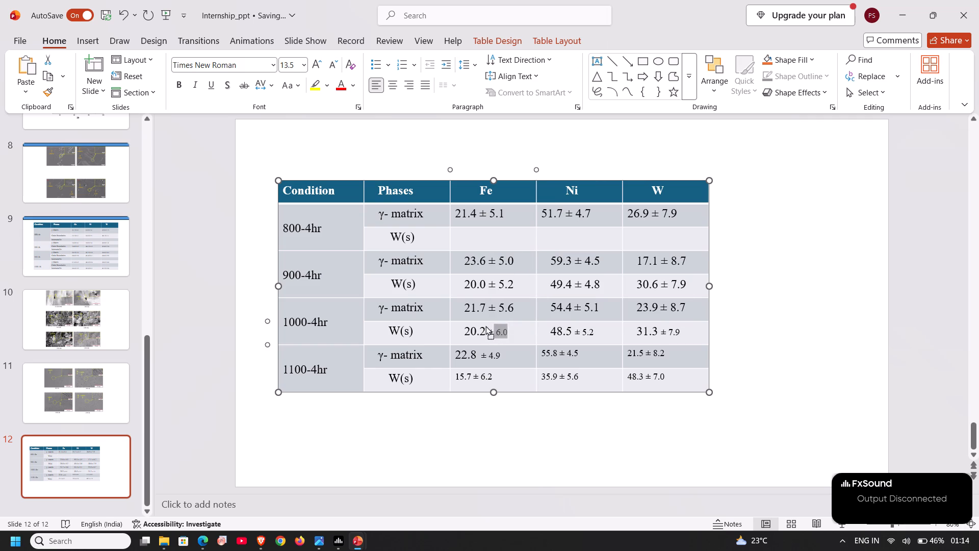
pyautogui.moveTo(485, 325); pyautogui.dragTo(484, 325)
pyautogui.moveTo(508, 331); pyautogui.dragTo(492, 331)
pyautogui.click(588, 293)
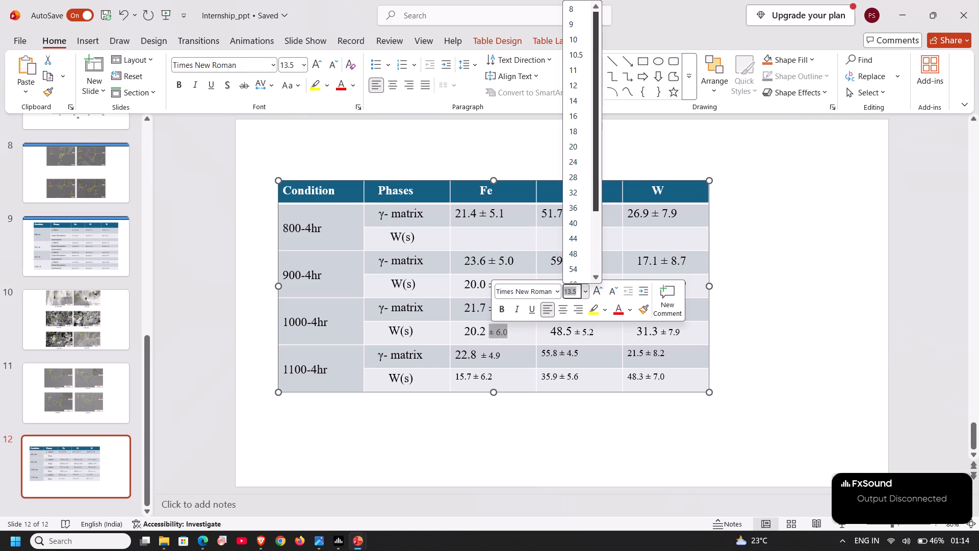
pyautogui.click(589, 133)
pyautogui.click(598, 336)
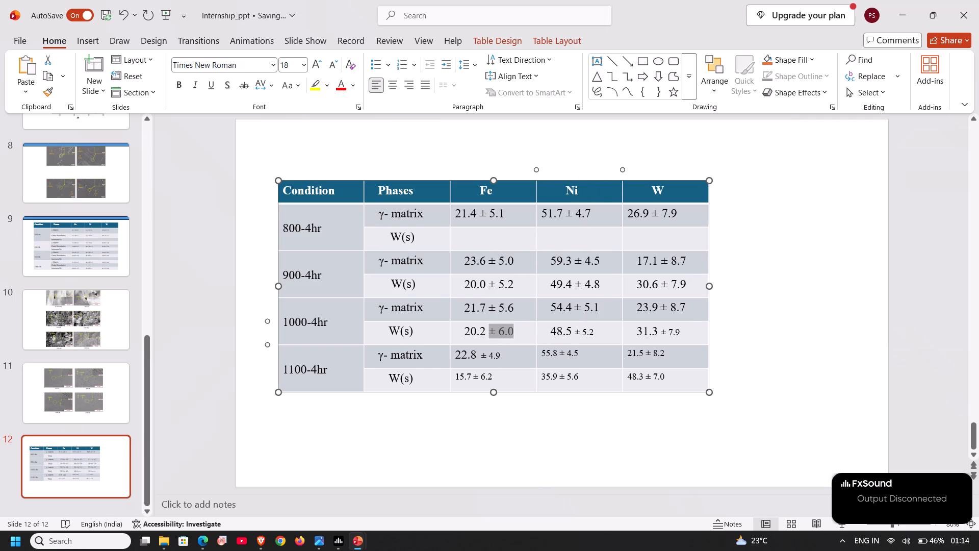
pyautogui.moveTo(596, 335); pyautogui.dragTo(577, 333)
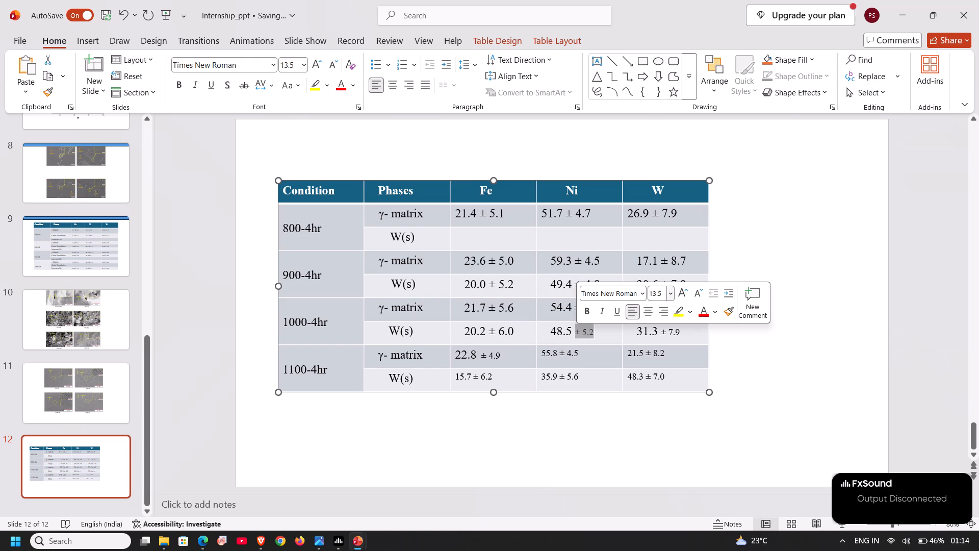
pyautogui.click(669, 292)
pyautogui.click(669, 131)
pyautogui.click(686, 335)
pyautogui.moveTo(683, 334); pyautogui.dragTo(662, 337)
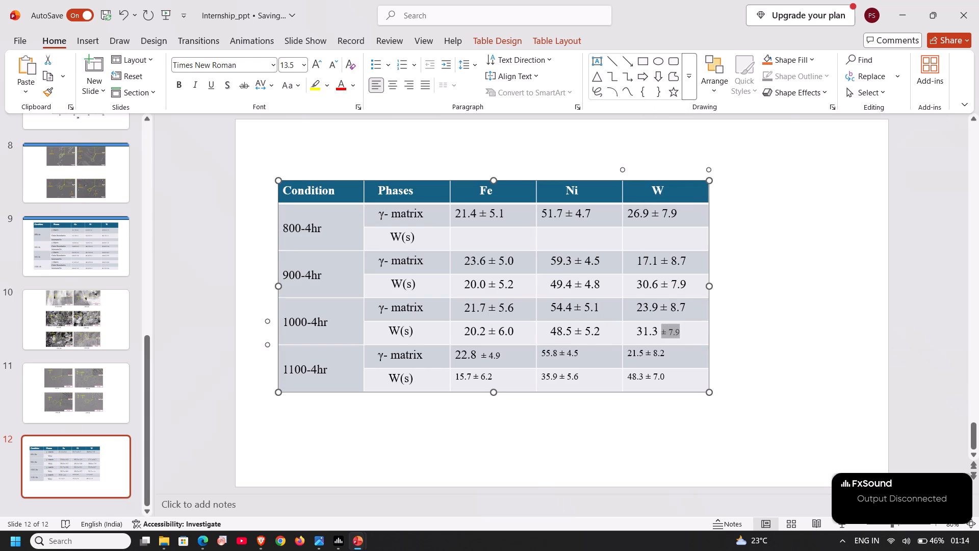
pyautogui.moveTo(662, 337); pyautogui.dragTo(661, 337)
pyautogui.click(751, 296)
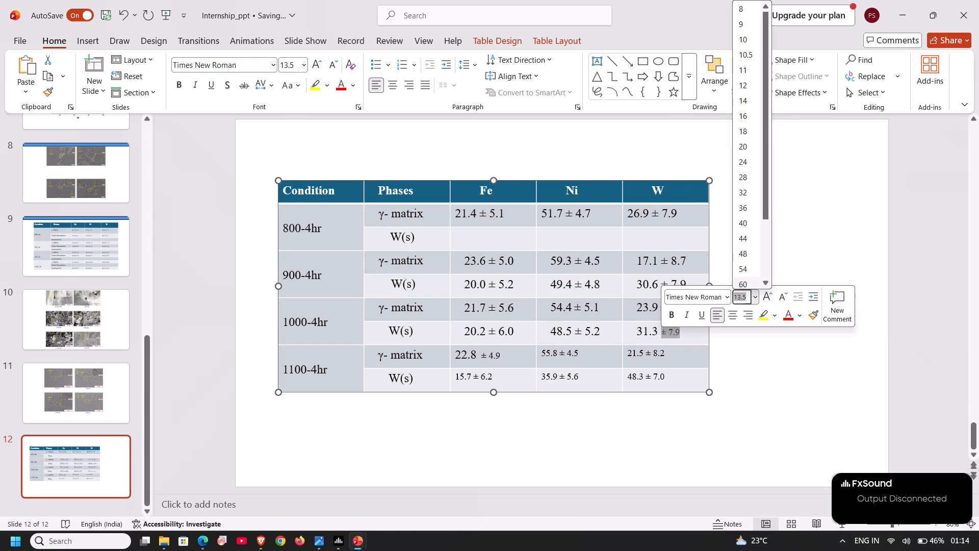
pyautogui.click(749, 135)
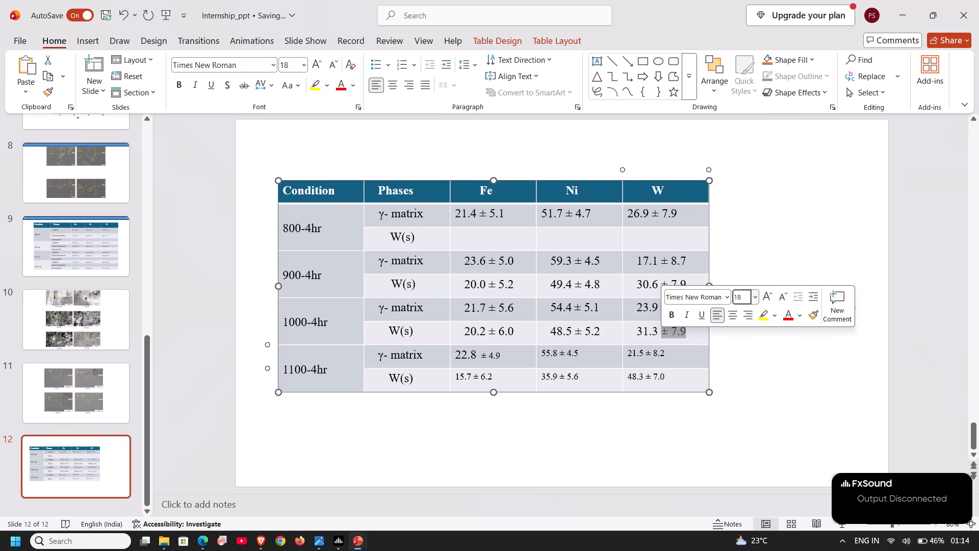
# Set the W values in the 1100-4hr γ-matrix and W(s) rows to font size 18.
pyautogui.moveTo(668, 354); pyautogui.dragTo(630, 355)
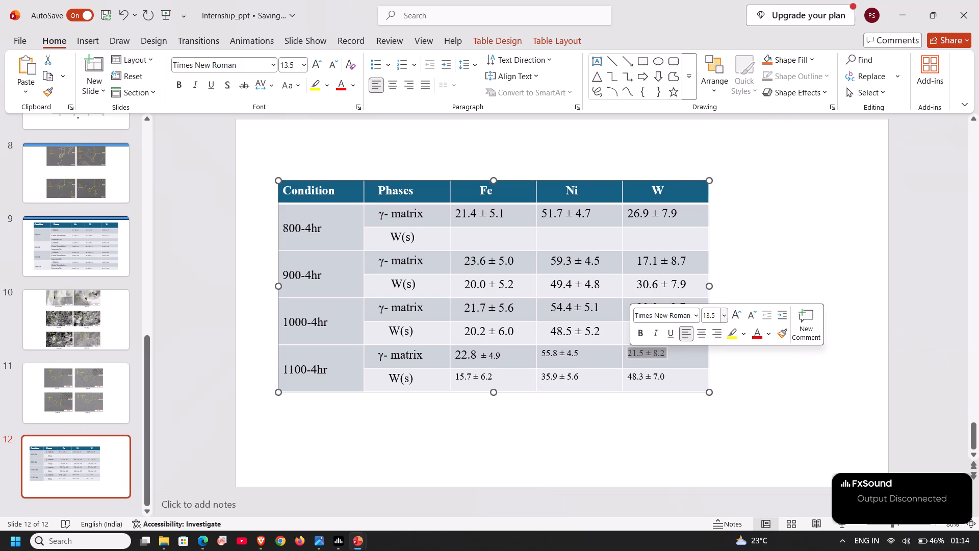
pyautogui.click(721, 316)
pyautogui.click(722, 130)
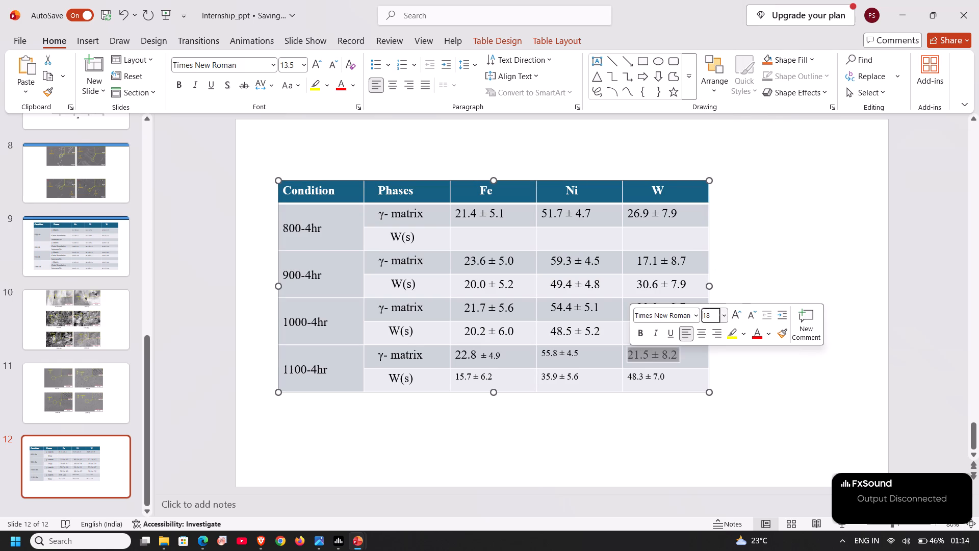
pyautogui.moveTo(675, 382); pyautogui.dragTo(637, 383)
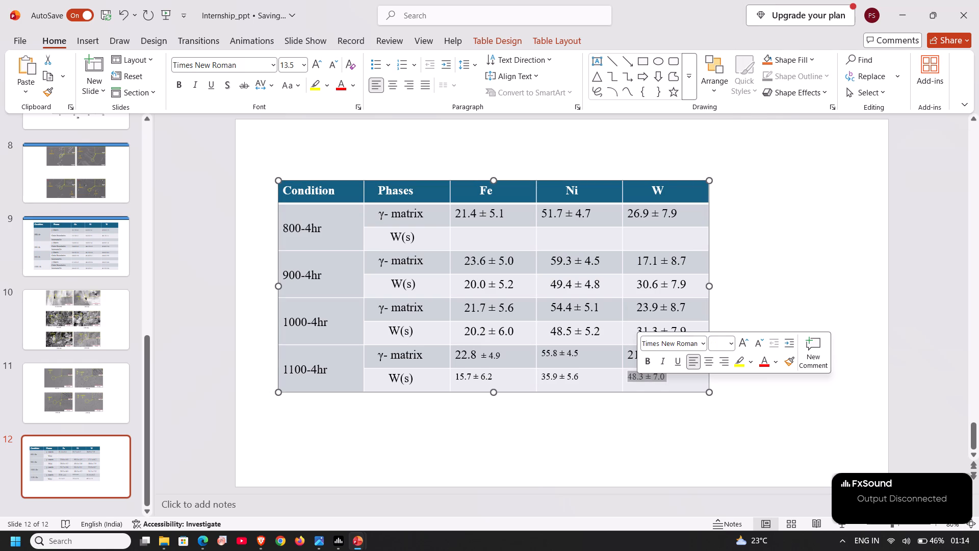
pyautogui.click(725, 341)
pyautogui.click(730, 345)
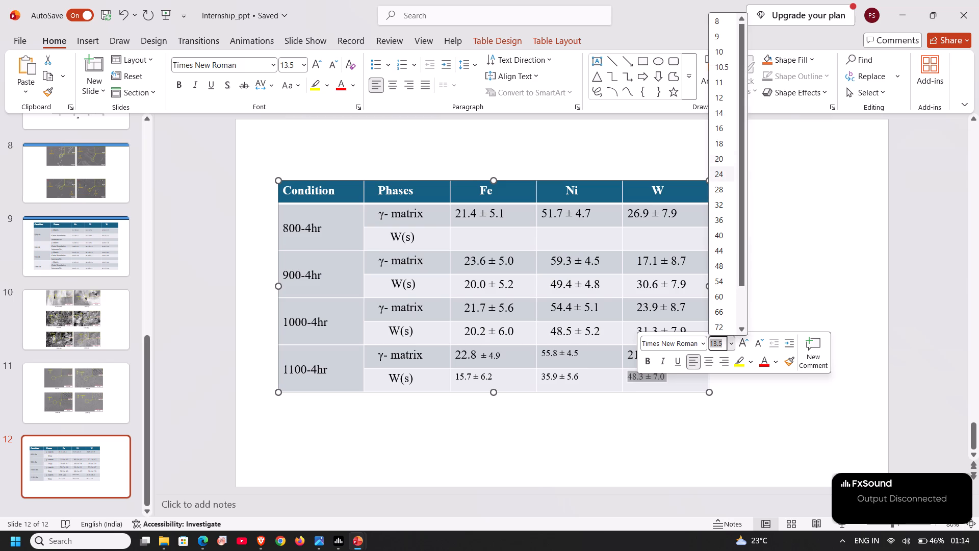
pyautogui.click(723, 144)
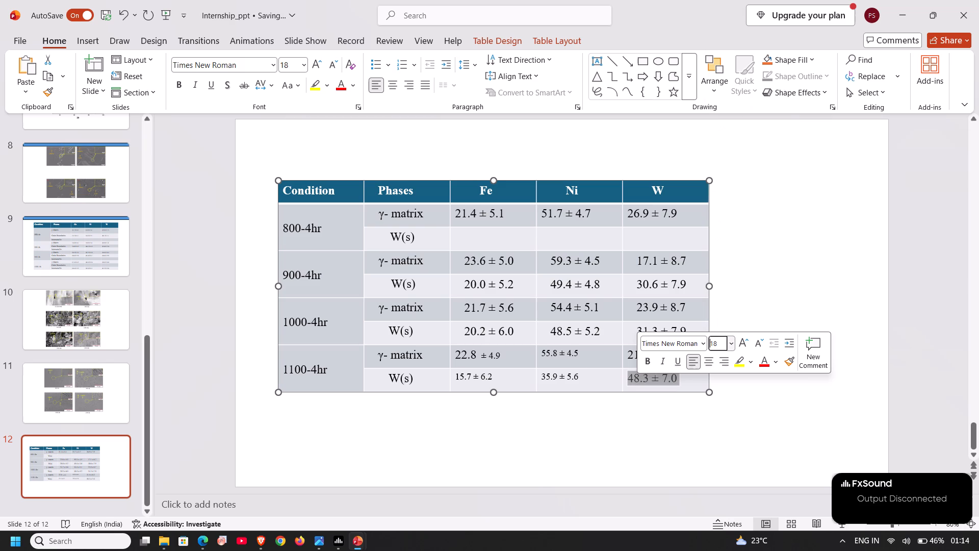
# Set the Ni and Fe values in the 1100-4hr W(s) row to font size 18.
pyautogui.click(584, 375)
pyautogui.moveTo(584, 375); pyautogui.dragTo(547, 378)
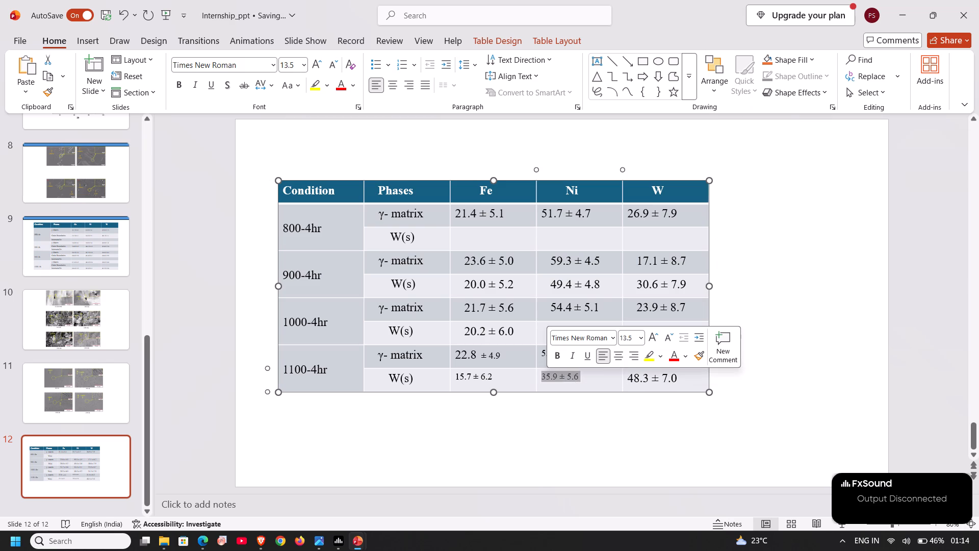
pyautogui.click(624, 337)
pyautogui.write('18')
pyautogui.press('Return')
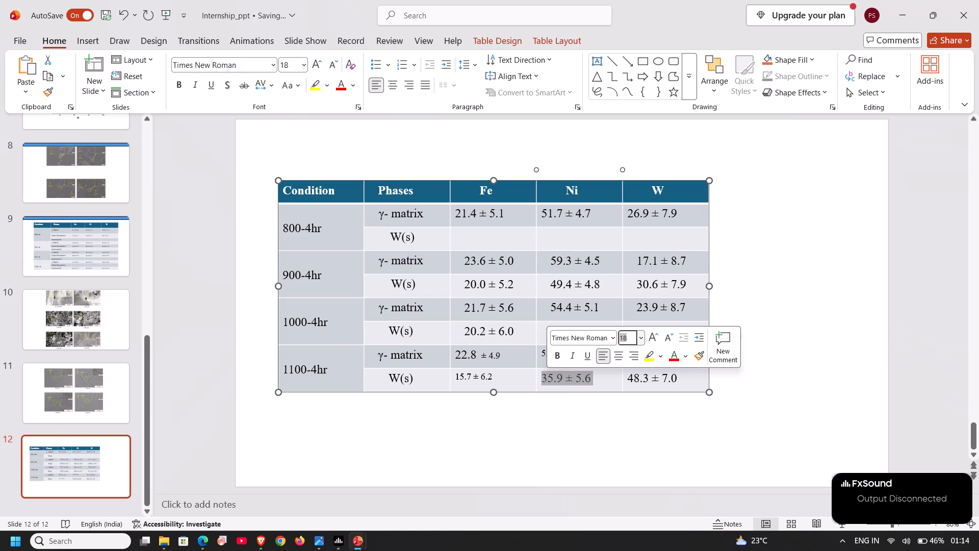
pyautogui.click(569, 413)
pyautogui.moveTo(499, 380); pyautogui.dragTo(459, 384)
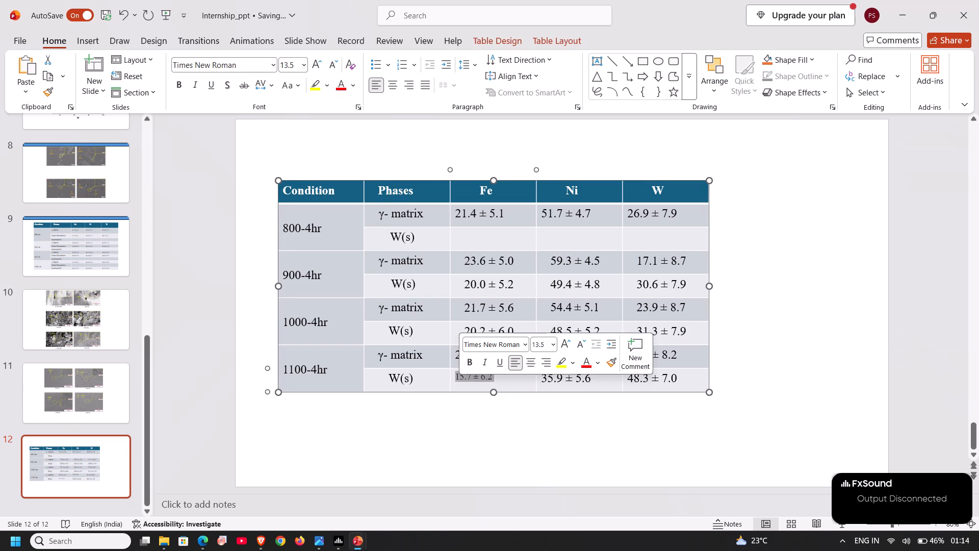
pyautogui.click(550, 346)
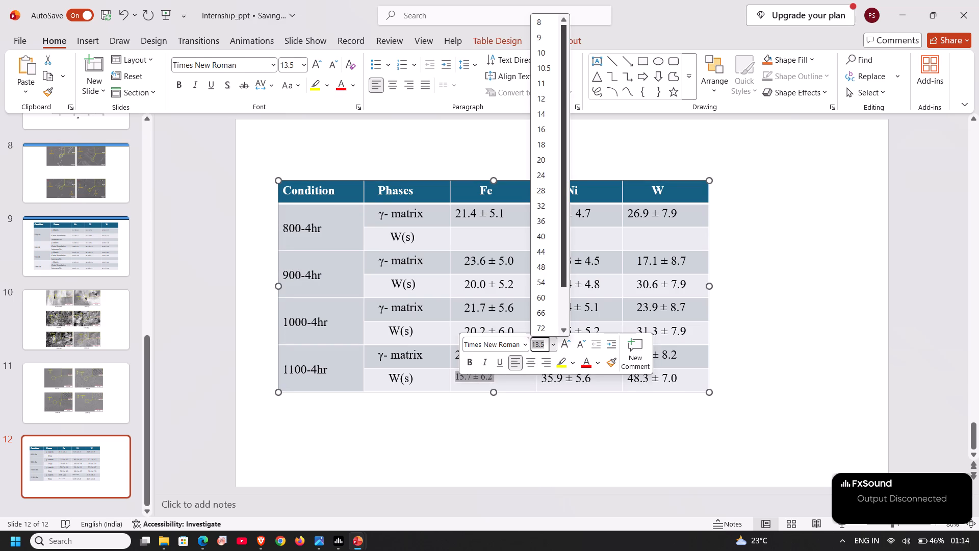
pyautogui.click(554, 145)
pyautogui.click(545, 461)
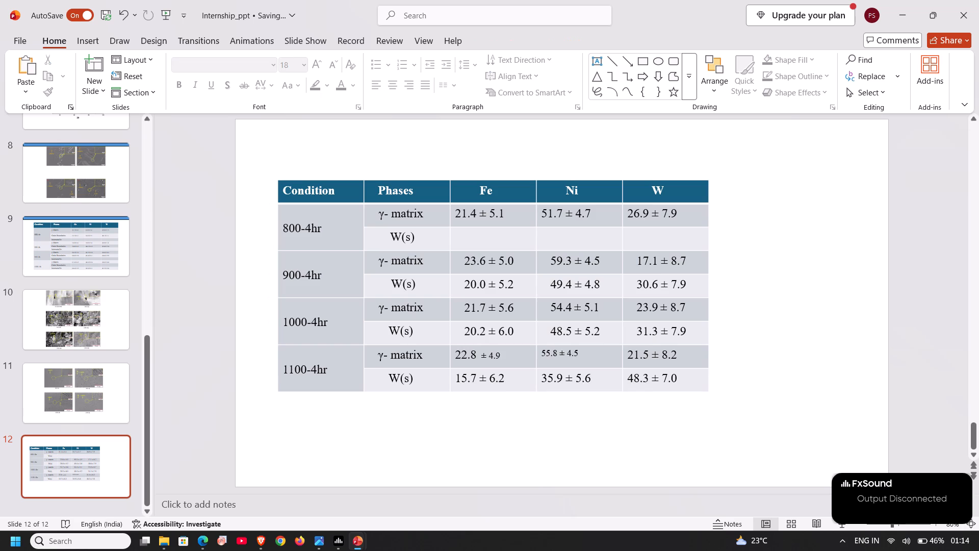
# Set the Ni value and the ± 4.9 part of the Fe value in the 1100-4hr γ-matrix row to font size 18.
pyautogui.moveTo(596, 356); pyautogui.dragTo(542, 360)
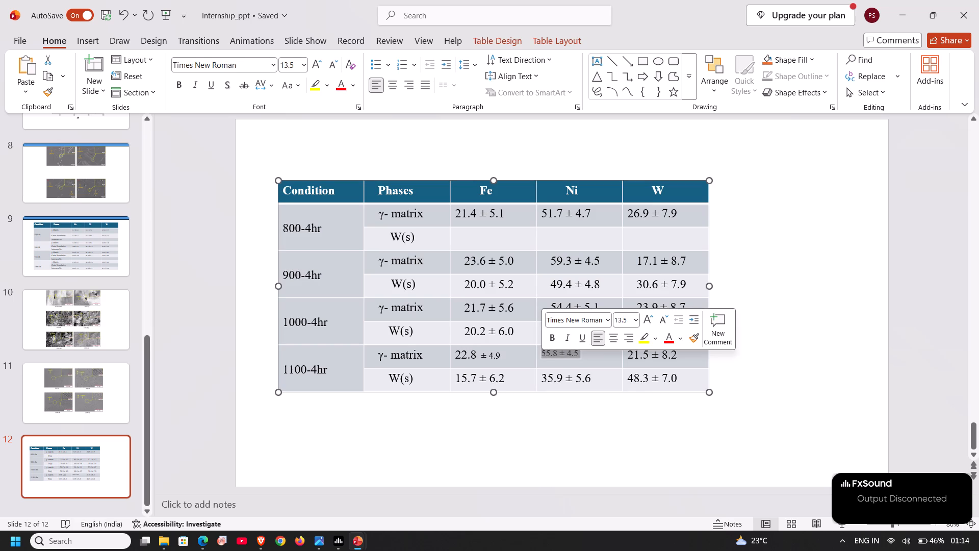
pyautogui.click(636, 316)
pyautogui.click(631, 133)
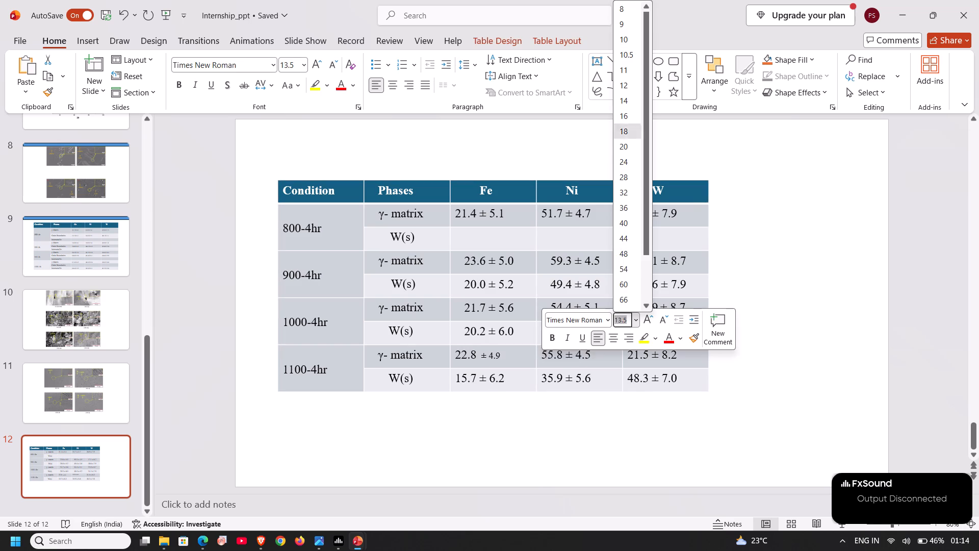
pyautogui.moveTo(512, 356); pyautogui.dragTo(487, 362)
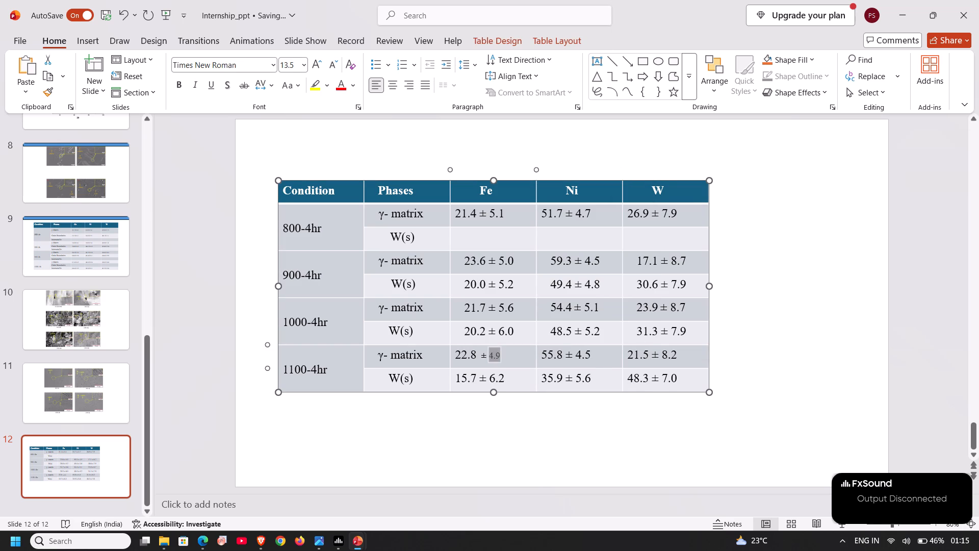
pyautogui.moveTo(487, 362); pyautogui.dragTo(484, 362)
pyautogui.click(579, 324)
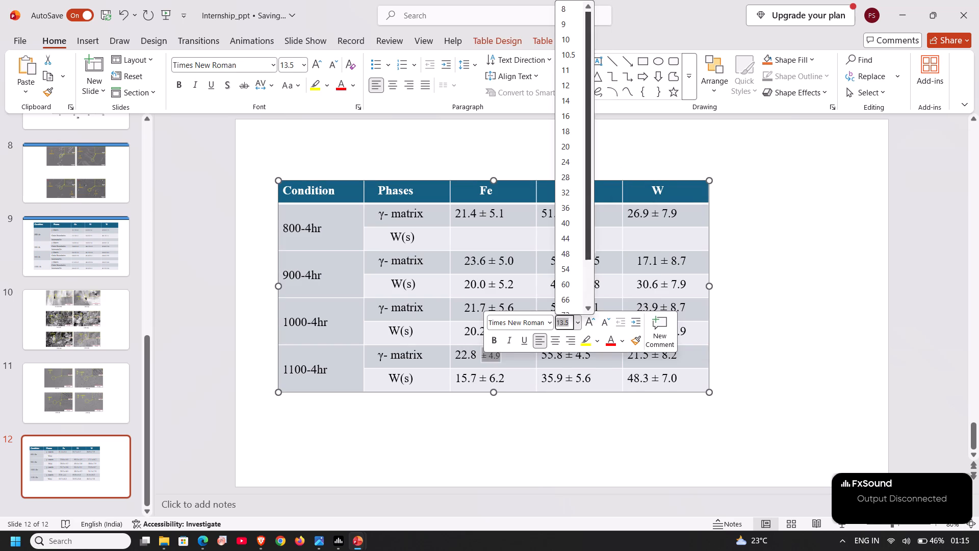
pyautogui.click(575, 137)
pyautogui.click(487, 413)
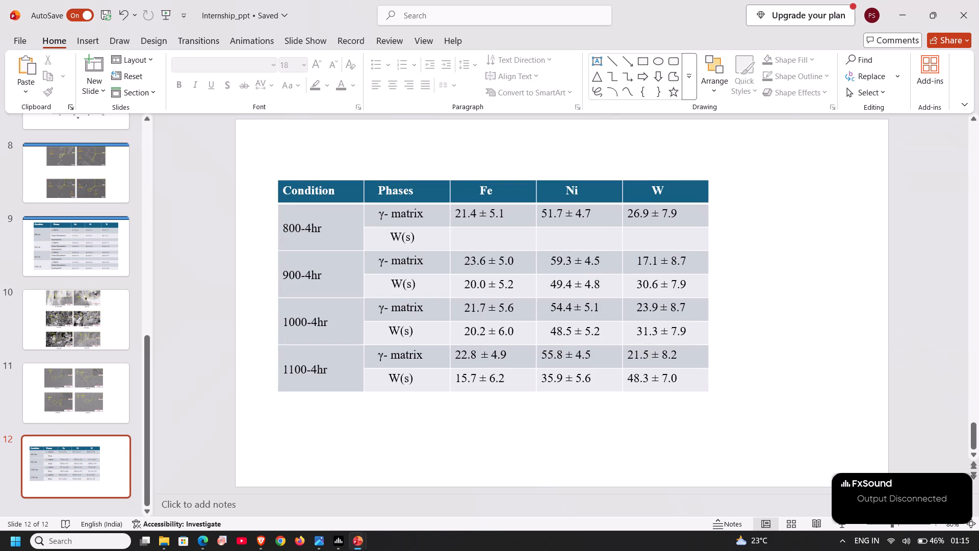
# Indent the Fe value in the 800-4hr γ-matrix row with three leading spaces to align it with the 900-4hr value.
pyautogui.click(456, 213)
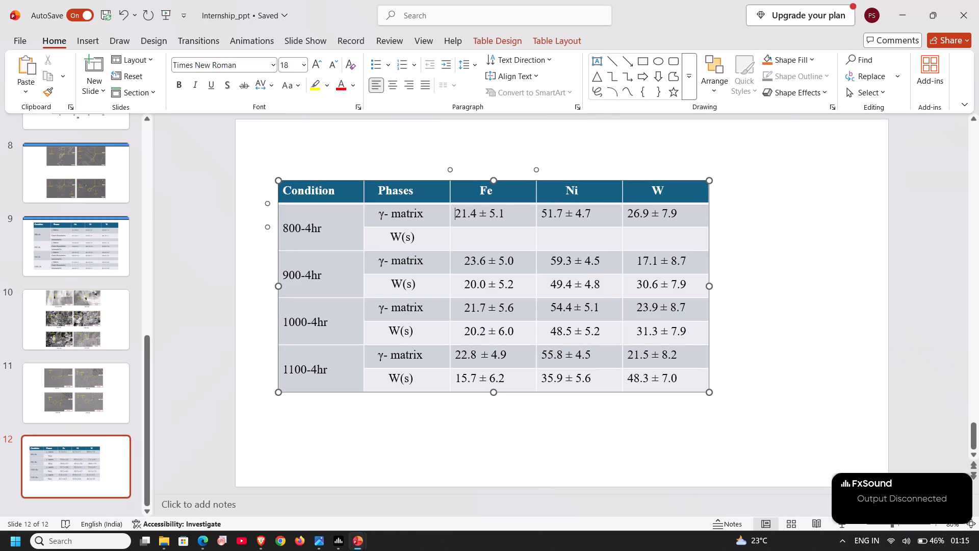
pyautogui.press('space')
pyautogui.press('space')
pyautogui.press('space')
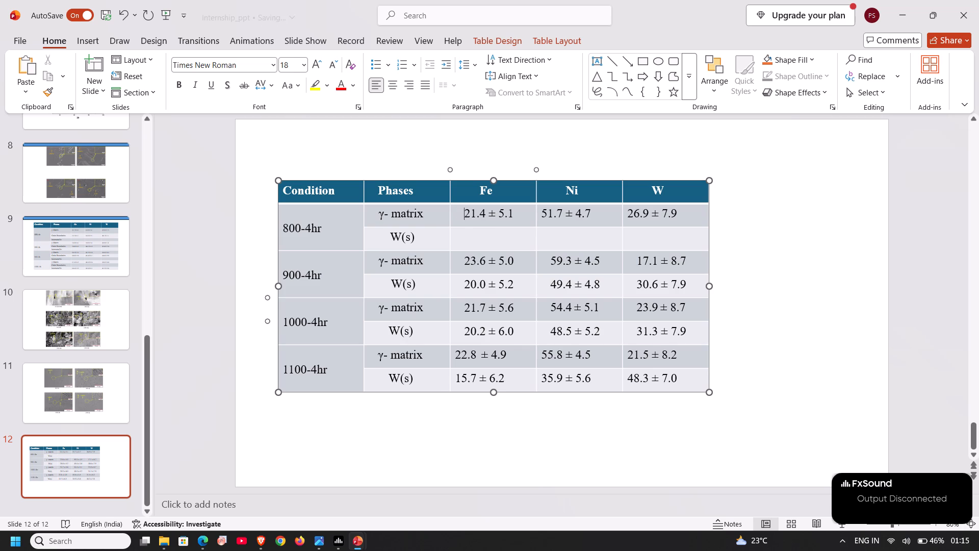
# Indent the Fe values in the 1100-4hr γ-matrix and W(s) rows with three leading spaces each.
pyautogui.click(459, 353)
pyautogui.press('Left')
pyautogui.press('space')
pyautogui.press('space')
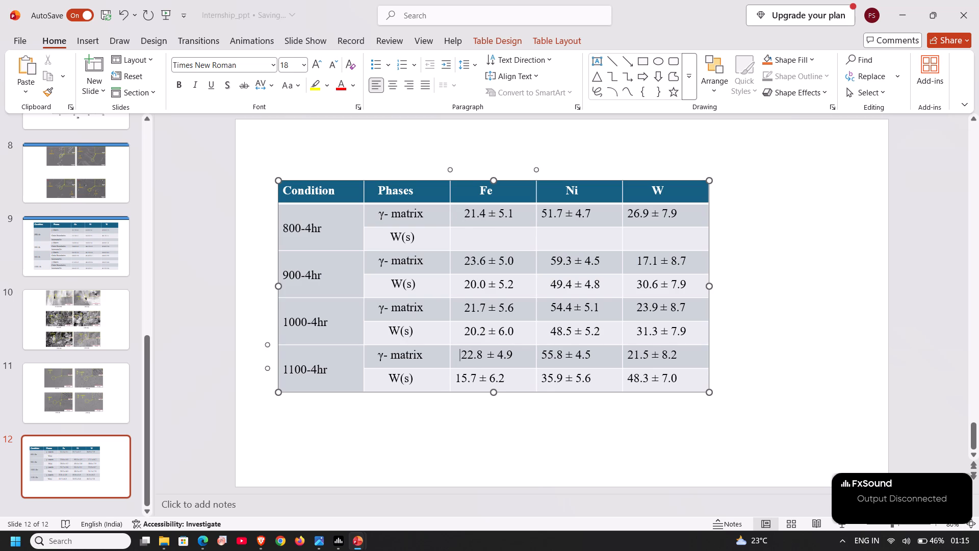
pyautogui.press('space')
pyautogui.click(458, 380)
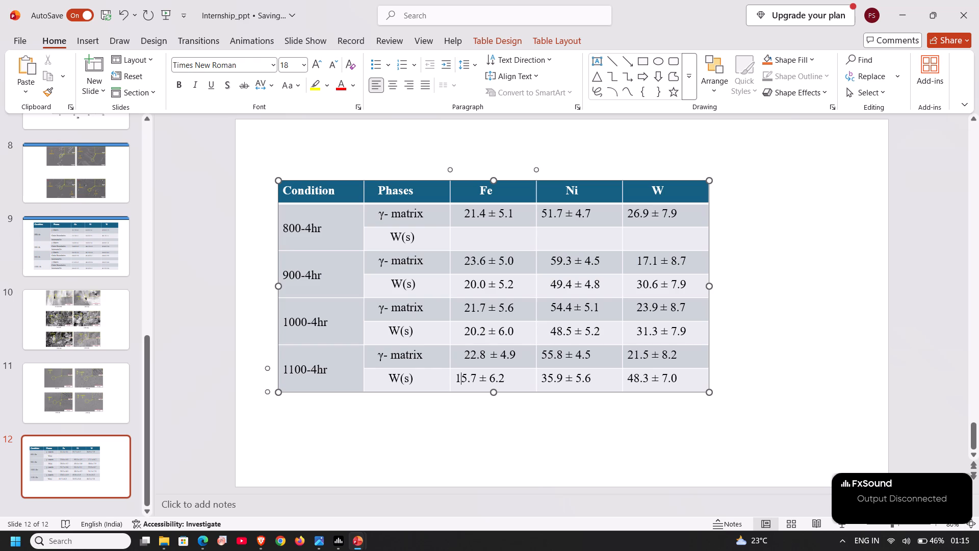
pyautogui.press('Left')
pyautogui.press('space')
pyautogui.press('space')
pyautogui.press('space')
pyautogui.click(505, 443)
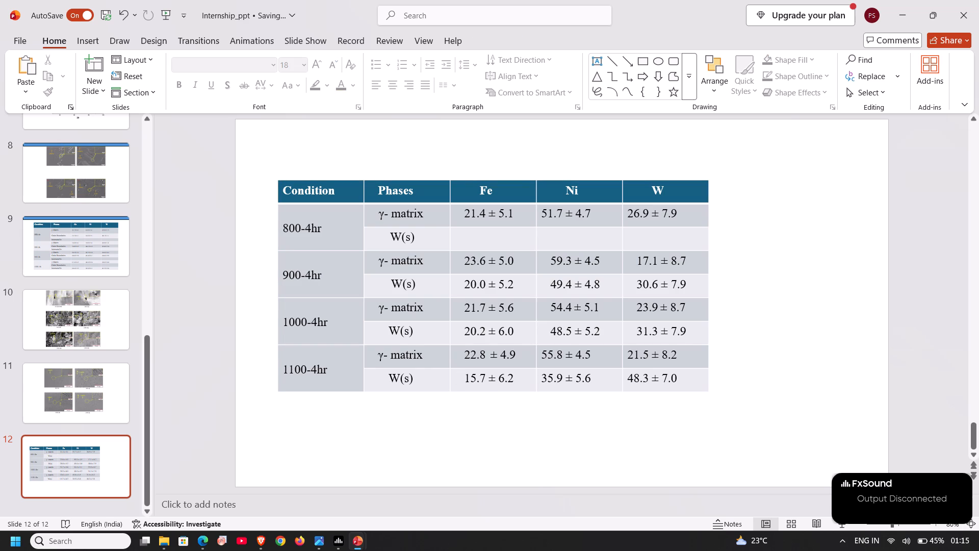
# Indent the Ni values in the 1100-4hr γ-matrix and W(s) rows with three leading spaces each.
pyautogui.click(543, 357)
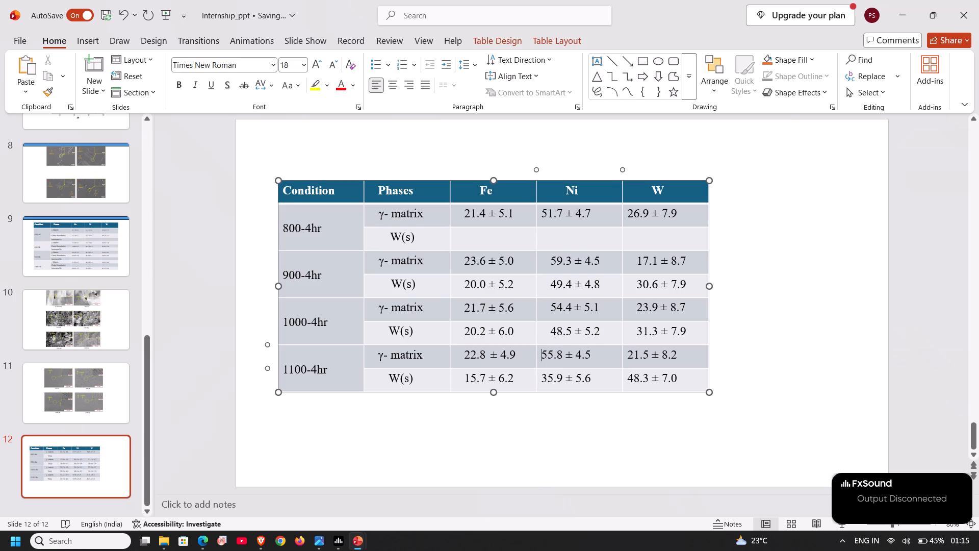
pyautogui.press('space')
pyautogui.press('space')
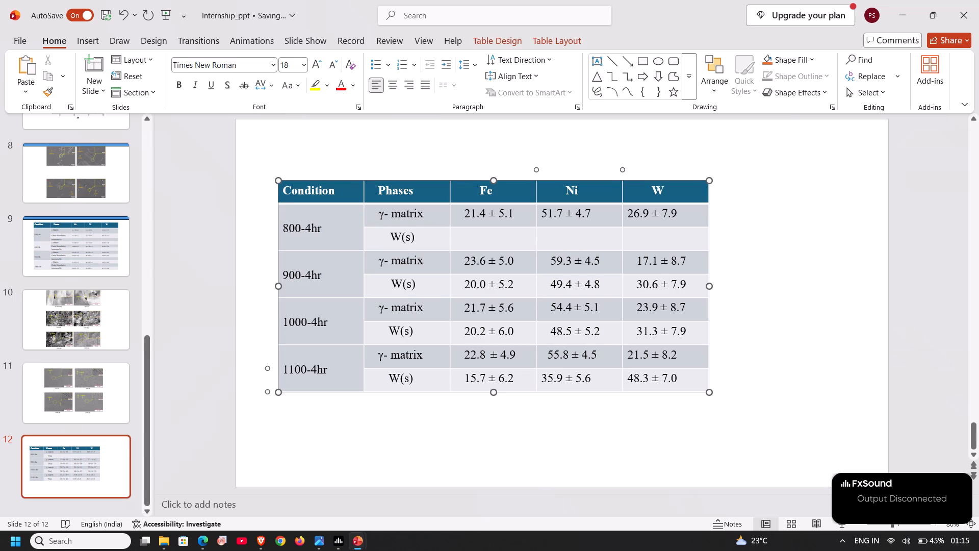
pyautogui.click(543, 377)
pyautogui.press('space')
pyautogui.press('space')
pyautogui.press('space')
pyautogui.click(549, 355)
pyautogui.press('space')
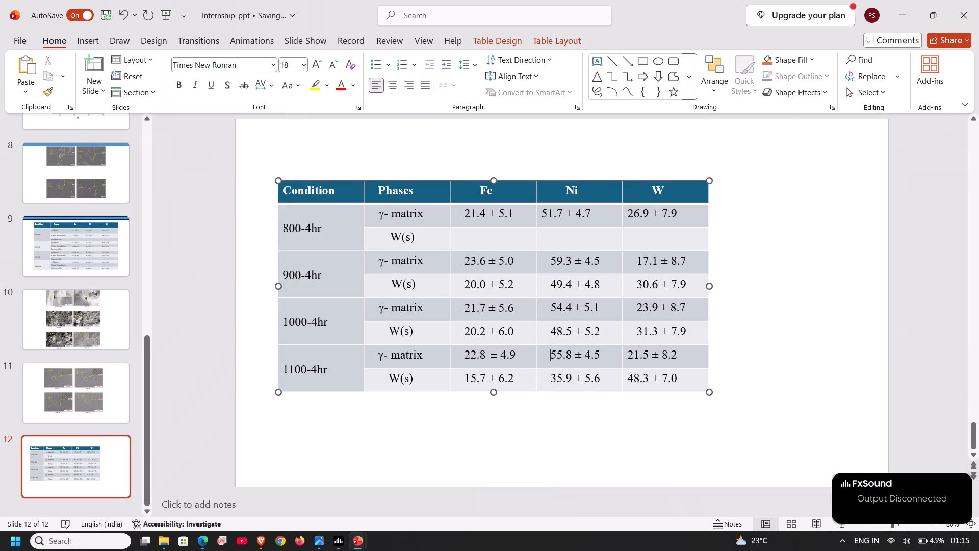
pyautogui.click(593, 413)
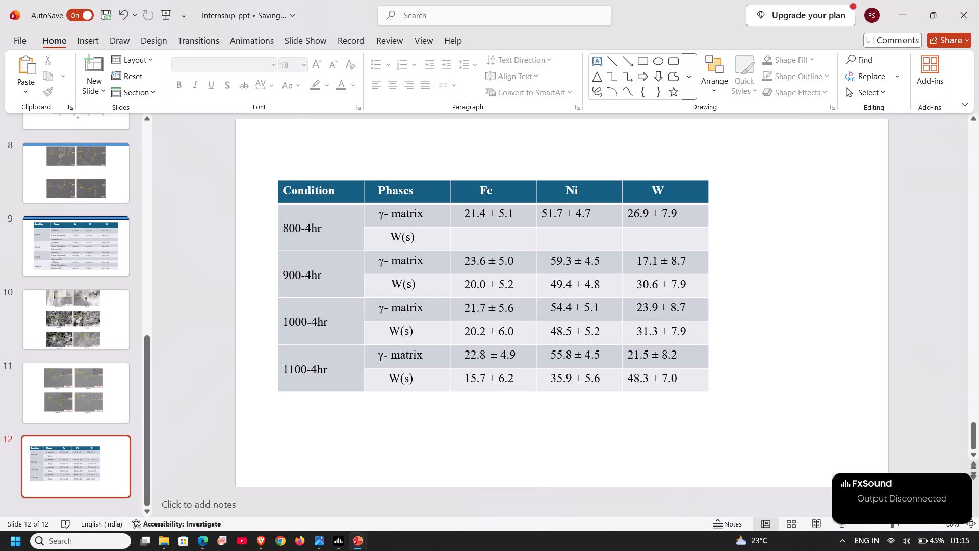
# Indent the Ni and W values in the 800-4hr γ-matrix row with three leading spaces each.
pyautogui.click(543, 214)
pyautogui.press('space')
pyautogui.press('space')
pyautogui.press('space')
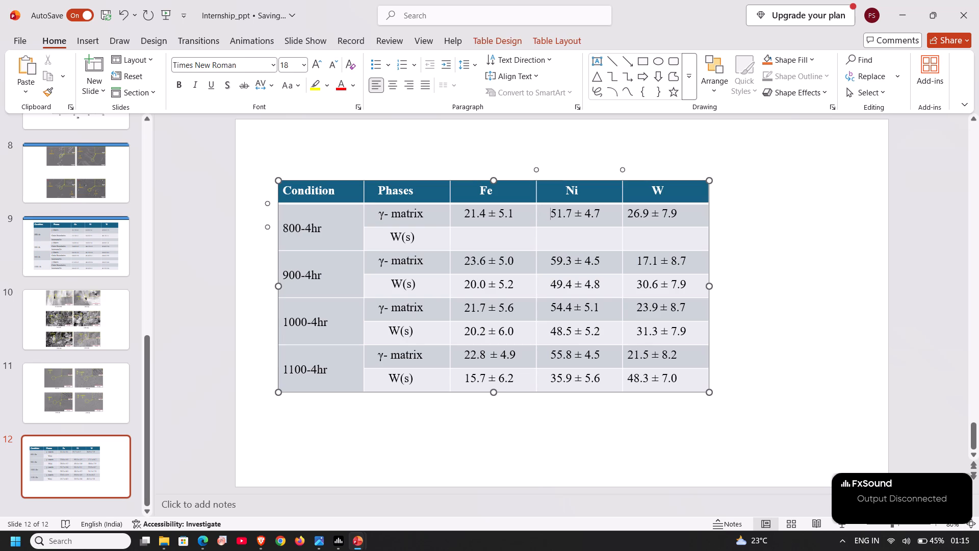
pyautogui.click(630, 213)
pyautogui.press('space')
pyautogui.press('space')
pyautogui.press('space')
# Indent the W values in the 1100-4hr γ-matrix and W(s) rows with three leading spaces each.
pyautogui.click(629, 355)
pyautogui.press('space')
pyautogui.press('space')
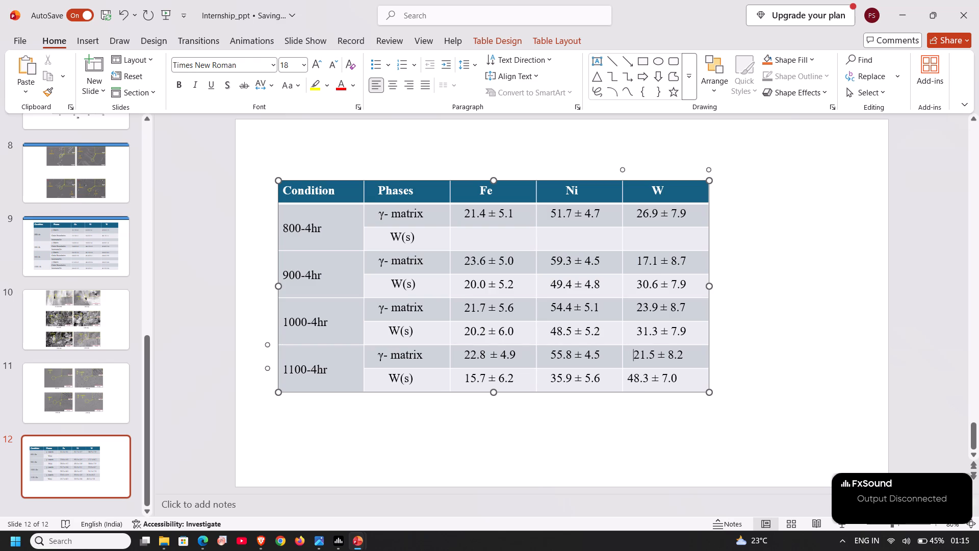
pyautogui.press('space')
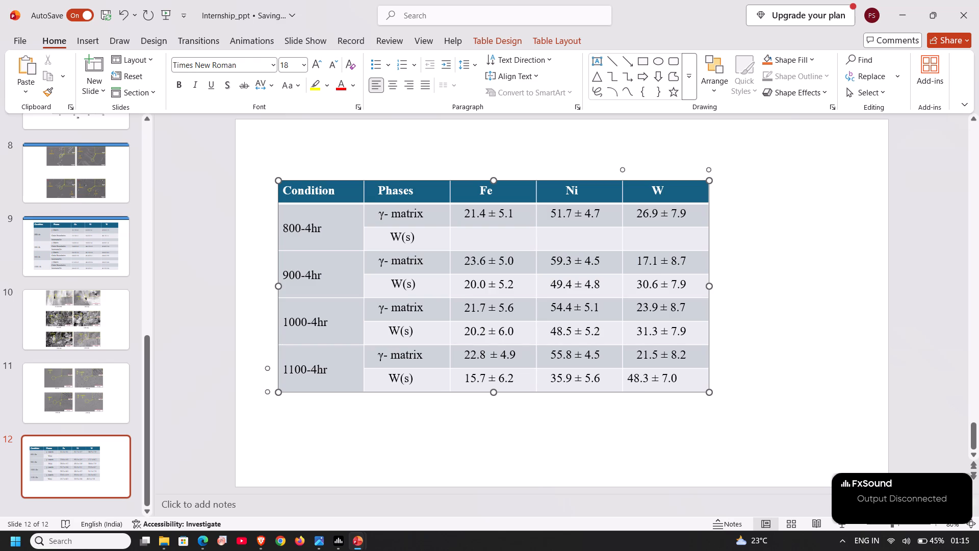
pyautogui.click(630, 373)
pyautogui.press('space')
pyautogui.press('space')
pyautogui.press('space')
pyautogui.click(622, 421)
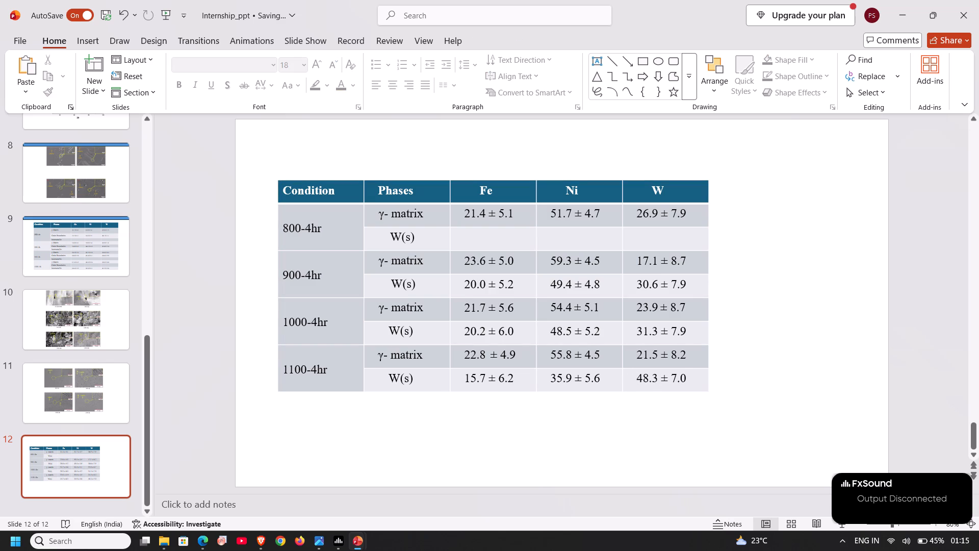
pyautogui.click(596, 442)
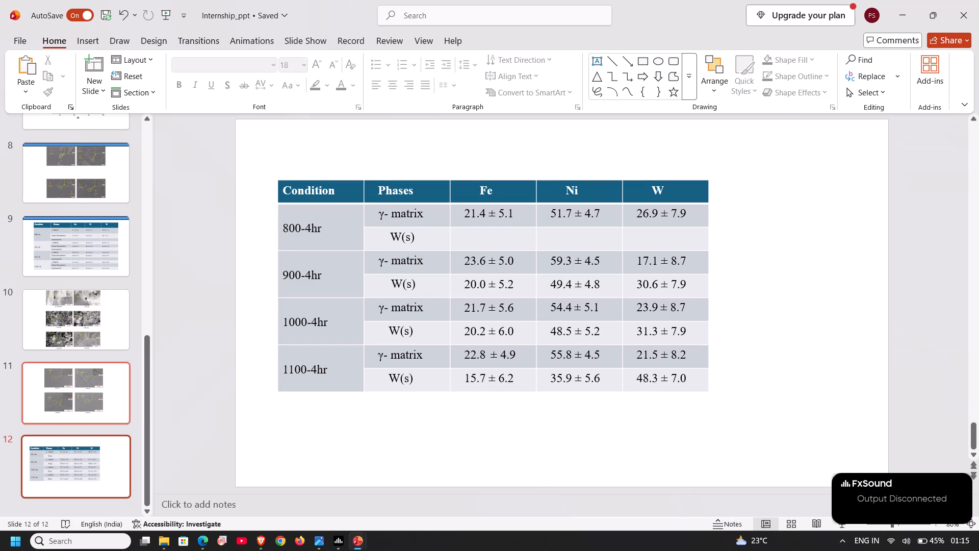
# Insert a new slide after slide 10 and delete its content and title placeholders to leave it blank.
pyautogui.click(117, 324)
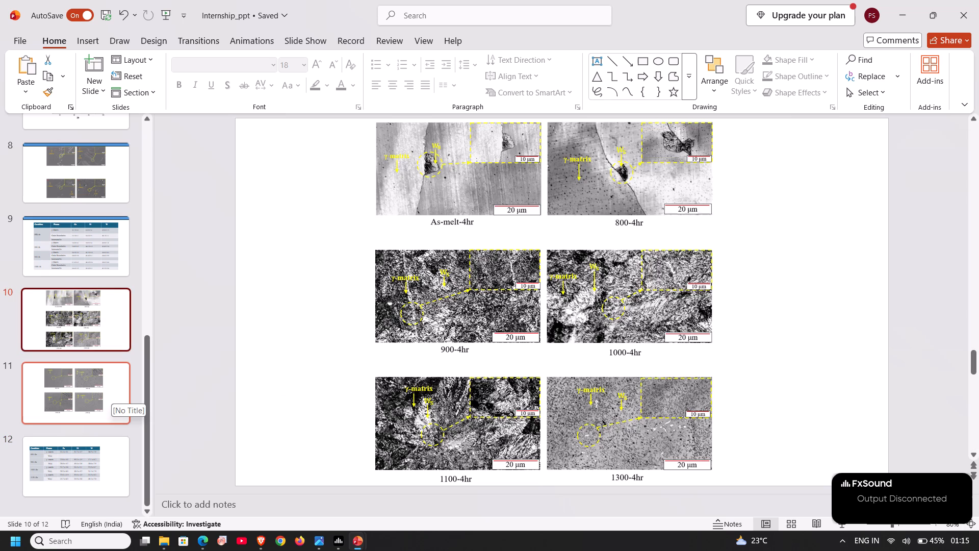
pyautogui.click(324, 389)
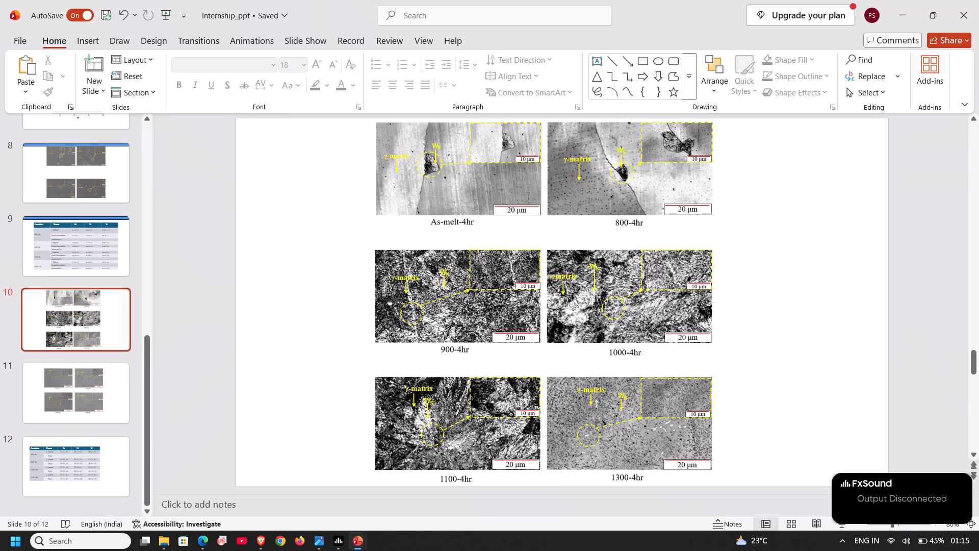
pyautogui.hotkey('ctrl', 'm')
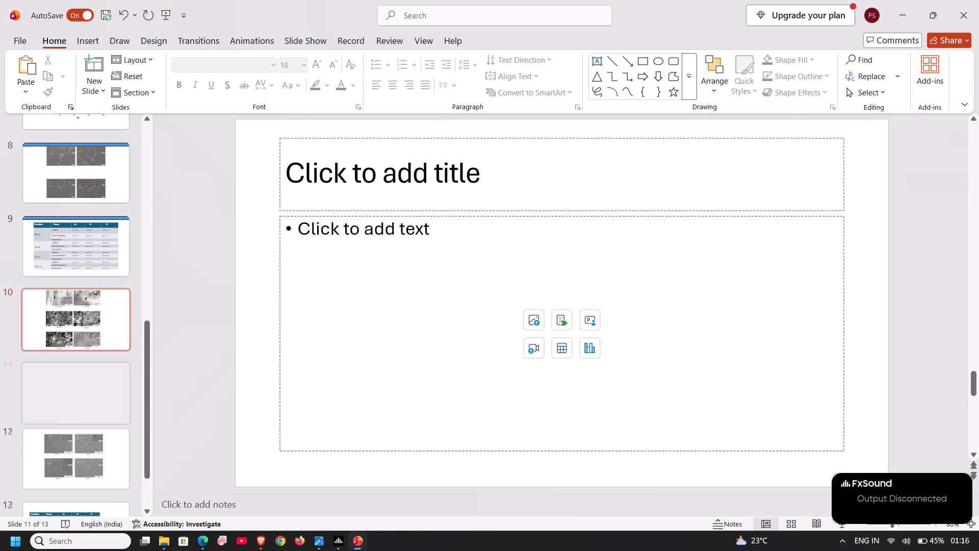
pyautogui.click(269, 208)
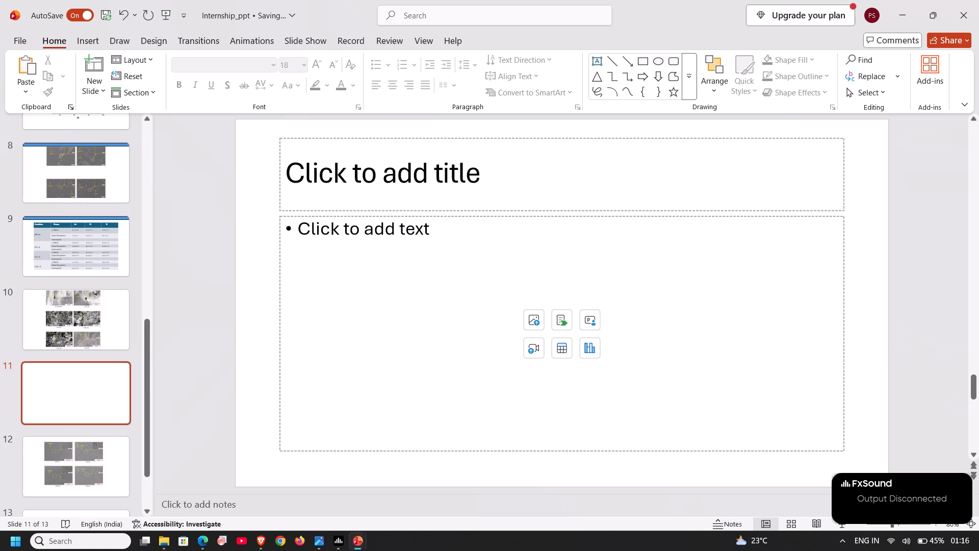
pyautogui.click(278, 211)
pyautogui.press('BackSpace')
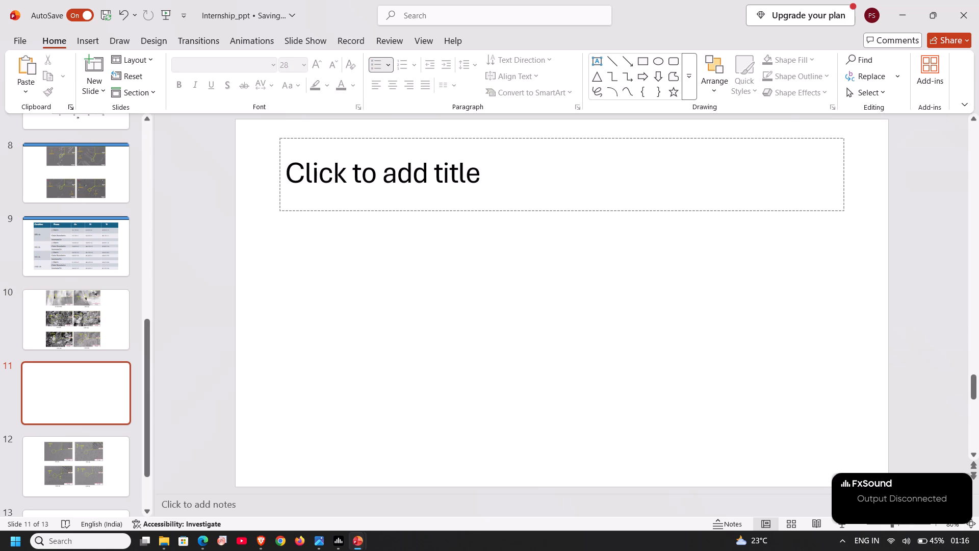
pyautogui.press('BackSpace')
pyautogui.click(282, 214)
pyautogui.press('BackSpace')
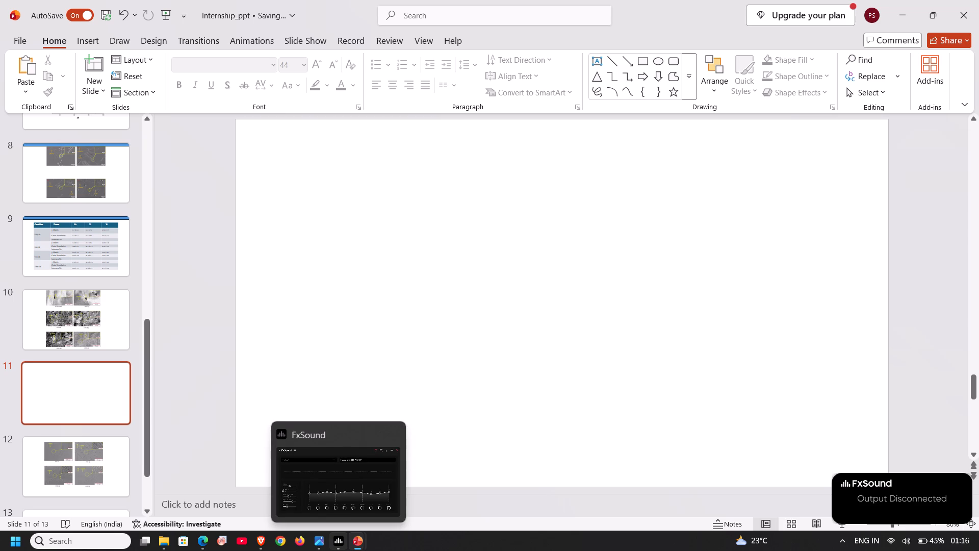
# Open the Report presentation from the ORIGIN folder to check its micrograph slide, close it, and return to the folder.
pyautogui.click(163, 541)
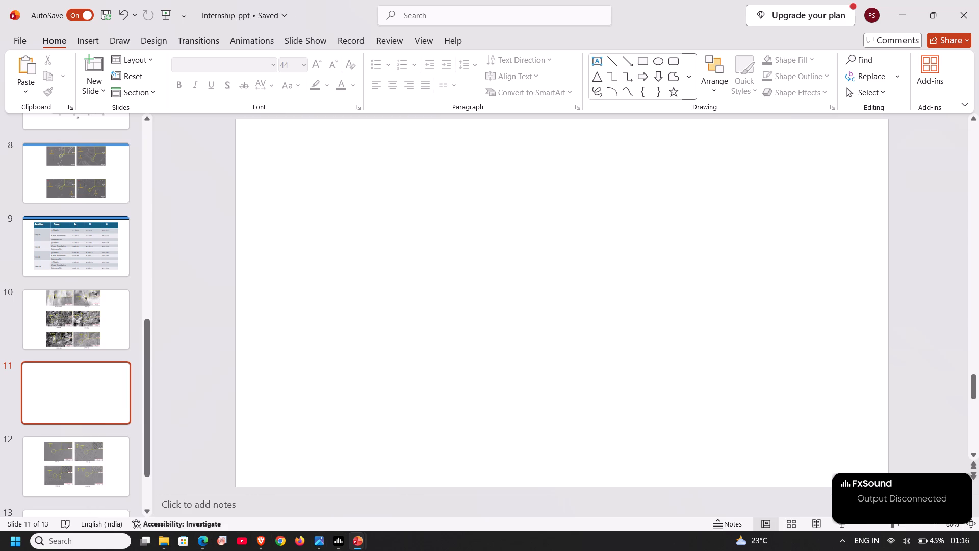
pyautogui.click(166, 544)
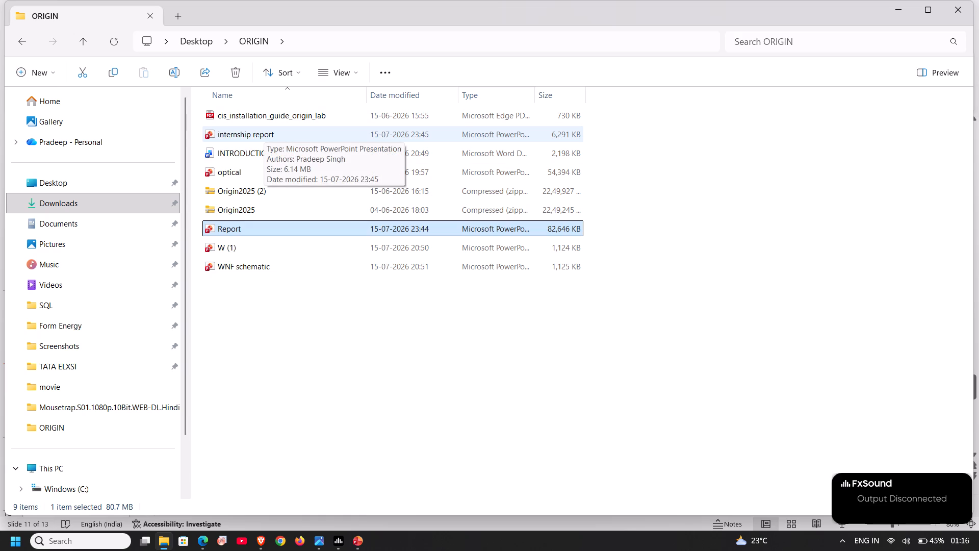
pyautogui.doubleClick(280, 226)
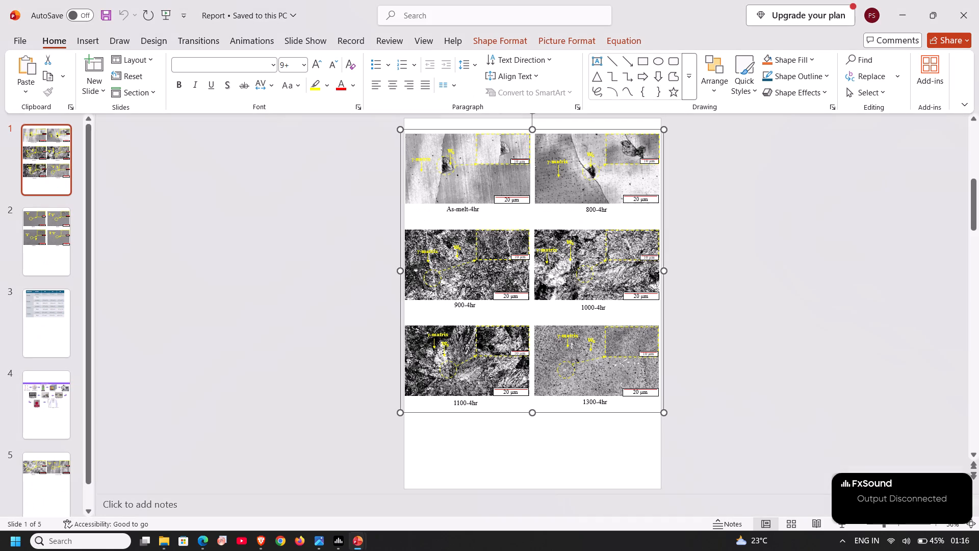
pyautogui.click(969, 21)
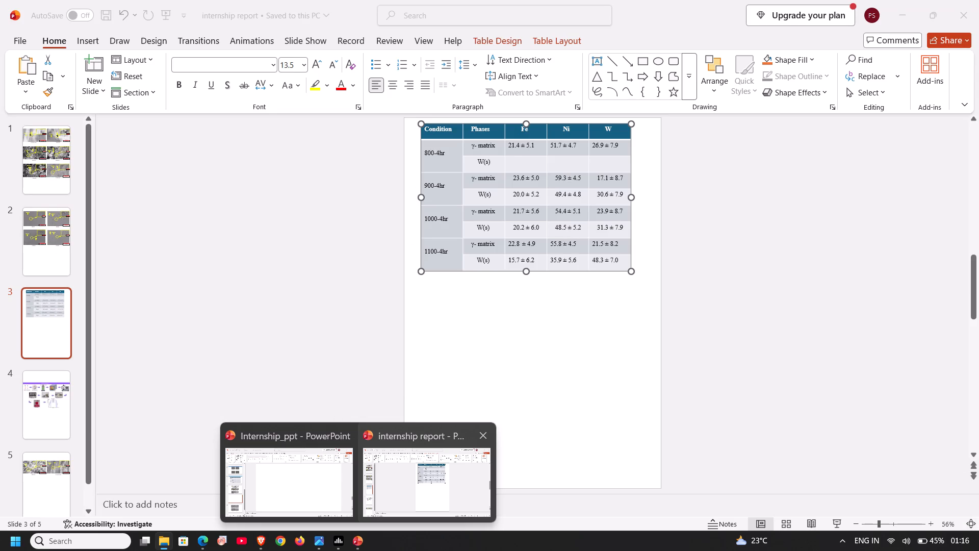
pyautogui.click(164, 537)
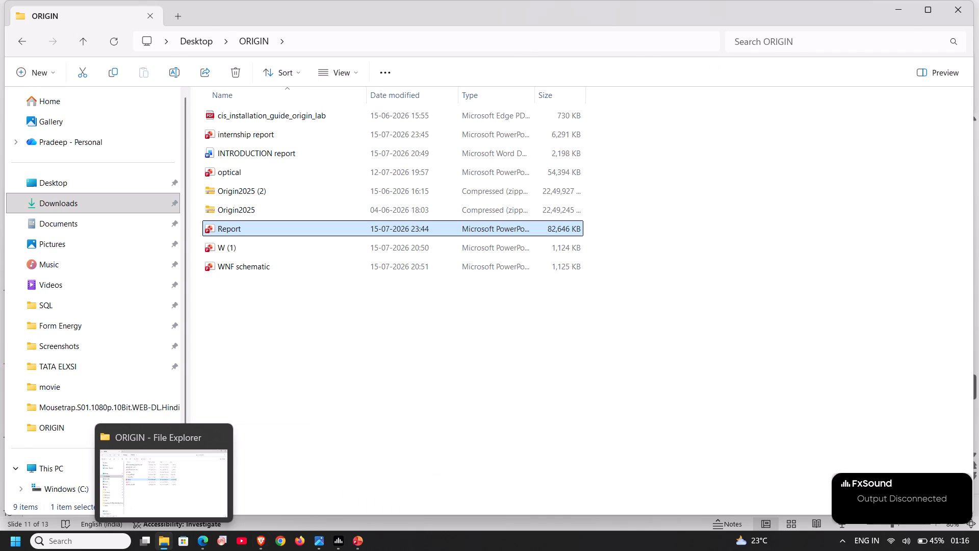
pyautogui.click(164, 537)
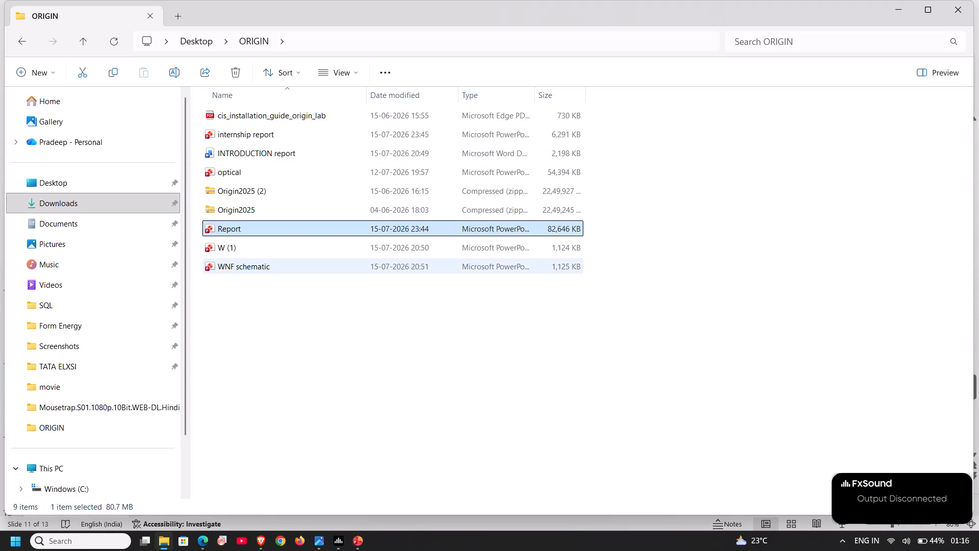
pyautogui.click(308, 320)
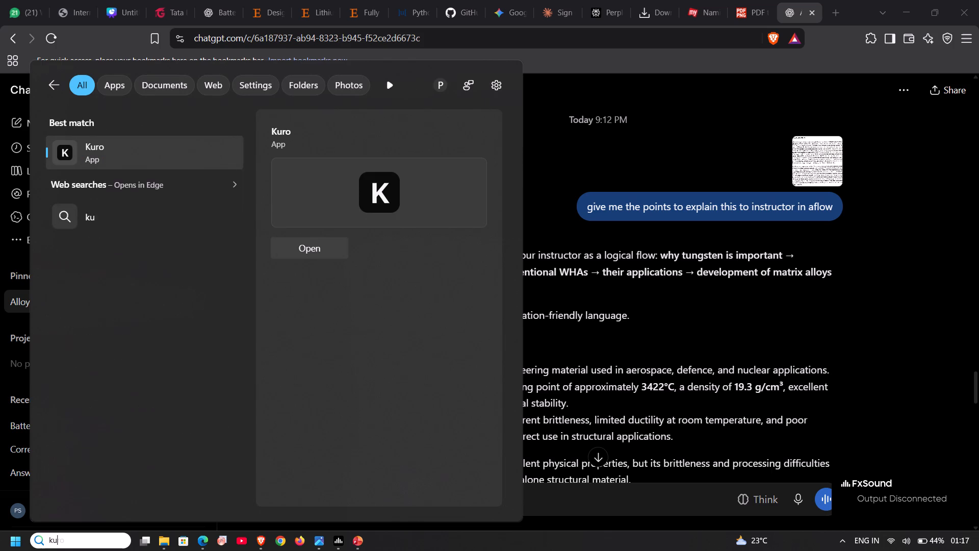
# Launch the Kuro app from the system search.
pyautogui.press('Return')
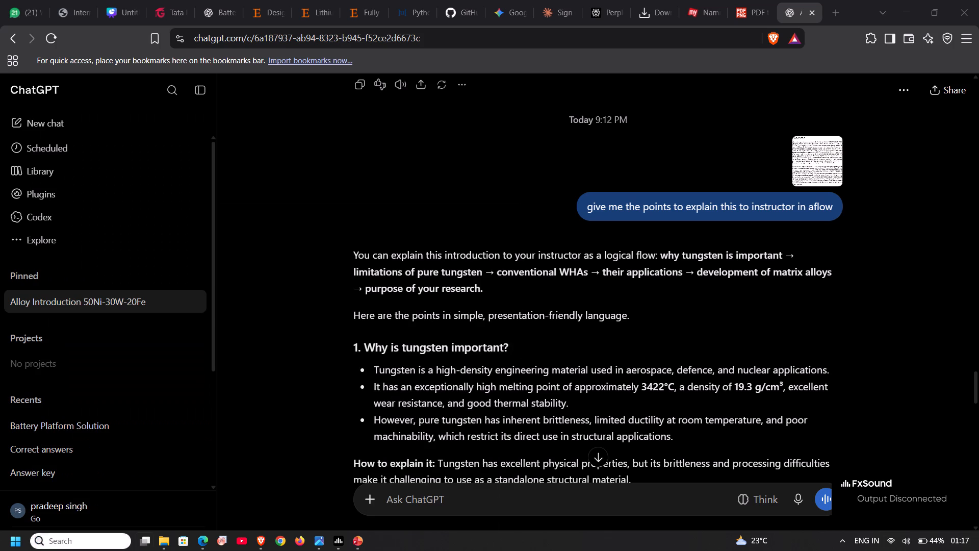
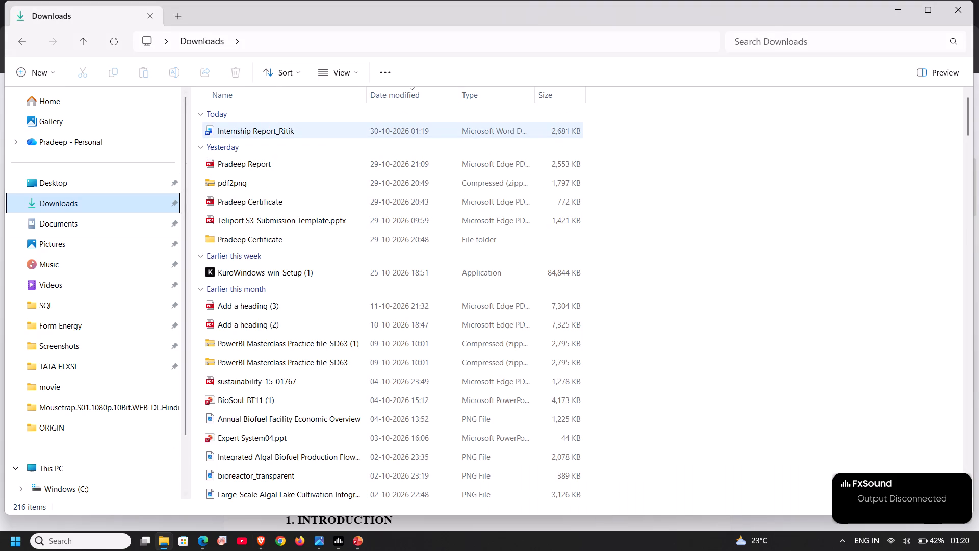
# Switch to the internship report open in Google Docs in Brave and look through its Introduction section.
pyautogui.click(262, 548)
pyautogui.scroll(-3, 461, 302)
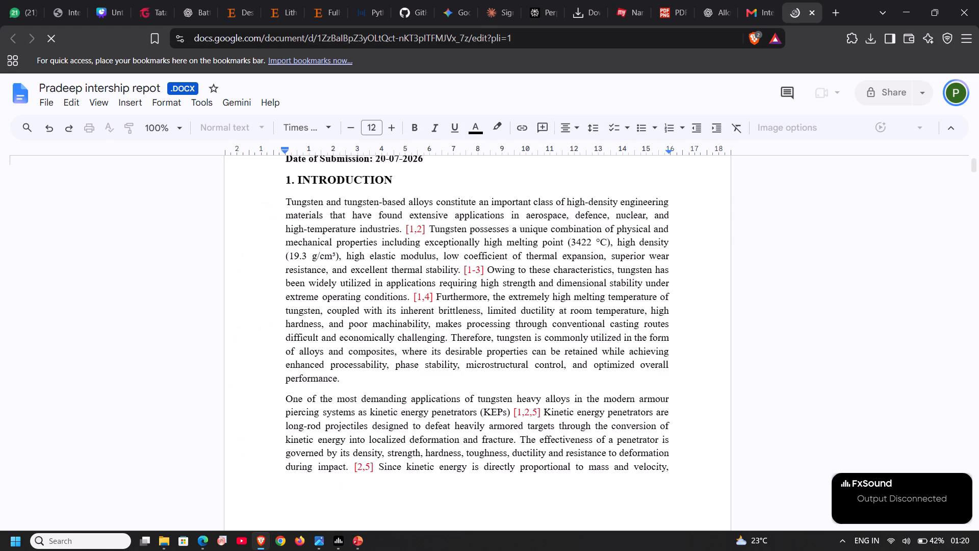
# Find the Fig. 4 XRD graph of W-Ni-Fe in the internship report document and copy it.
pyautogui.scroll(-8, 461, 302)
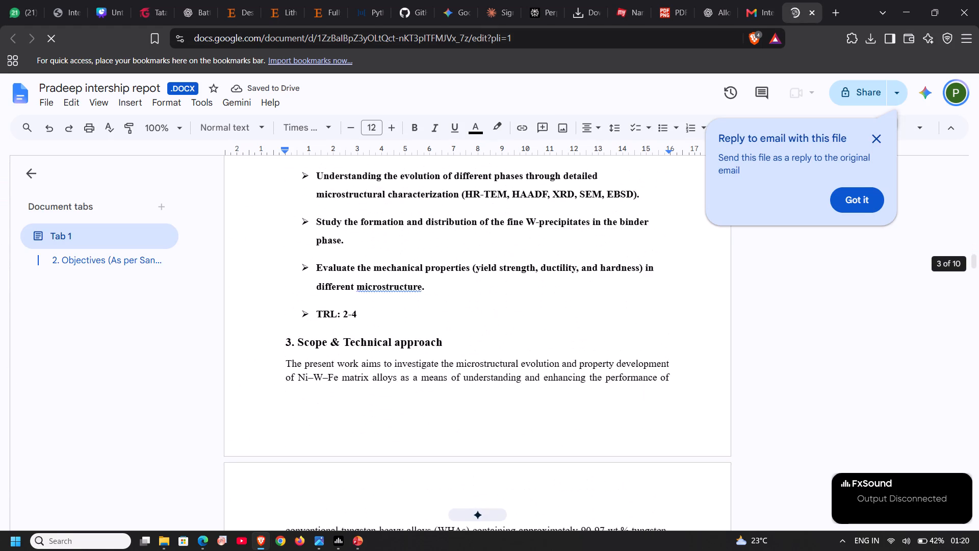
pyautogui.scroll(-12, 461, 302)
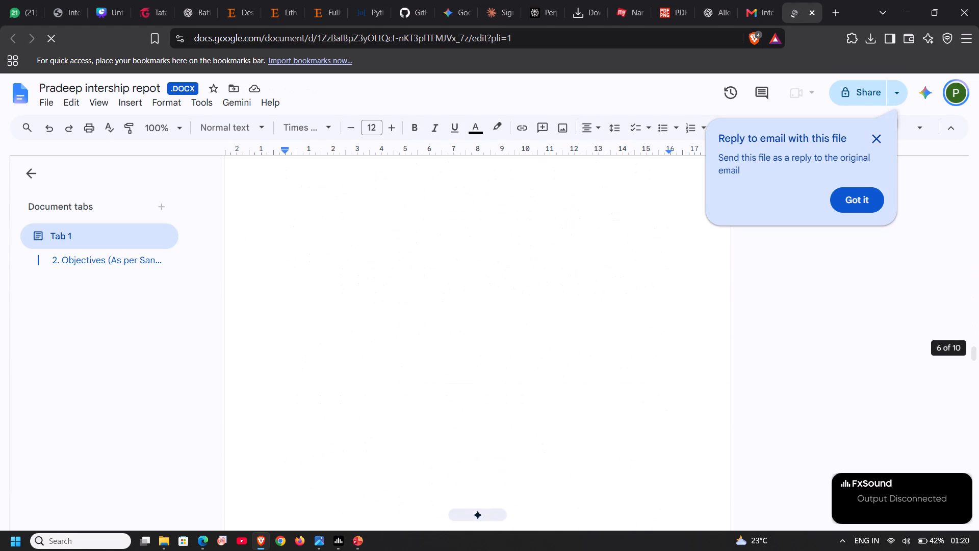
pyautogui.scroll(-2, 463, 300)
pyautogui.scroll(1, 463, 300)
pyautogui.scroll(-6, 463, 300)
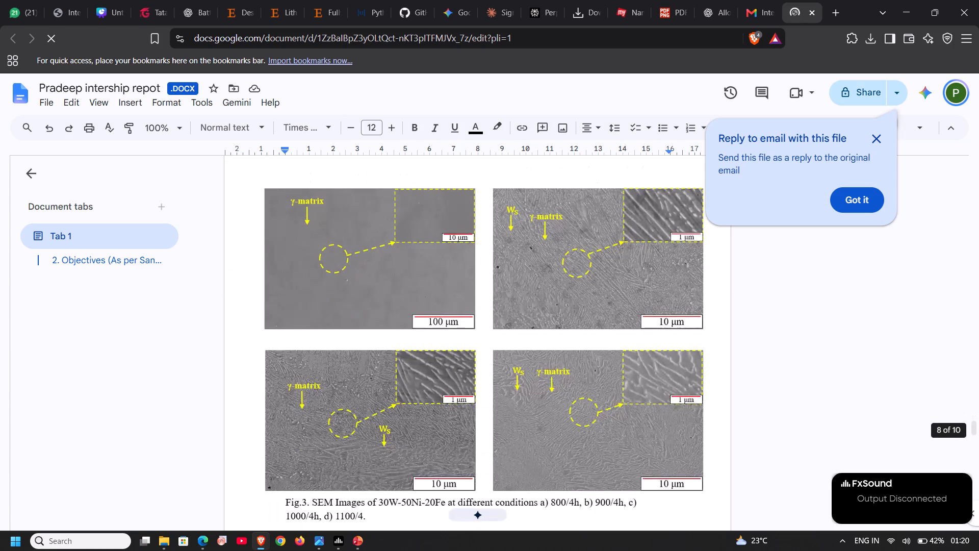
pyautogui.scroll(-5, 467, 297)
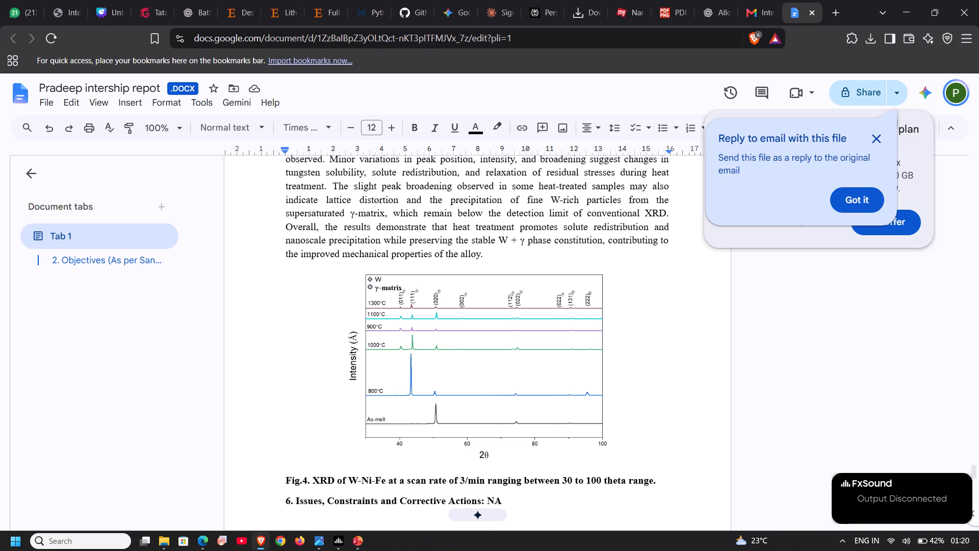
pyautogui.moveTo(328, 274); pyautogui.dragTo(507, 354)
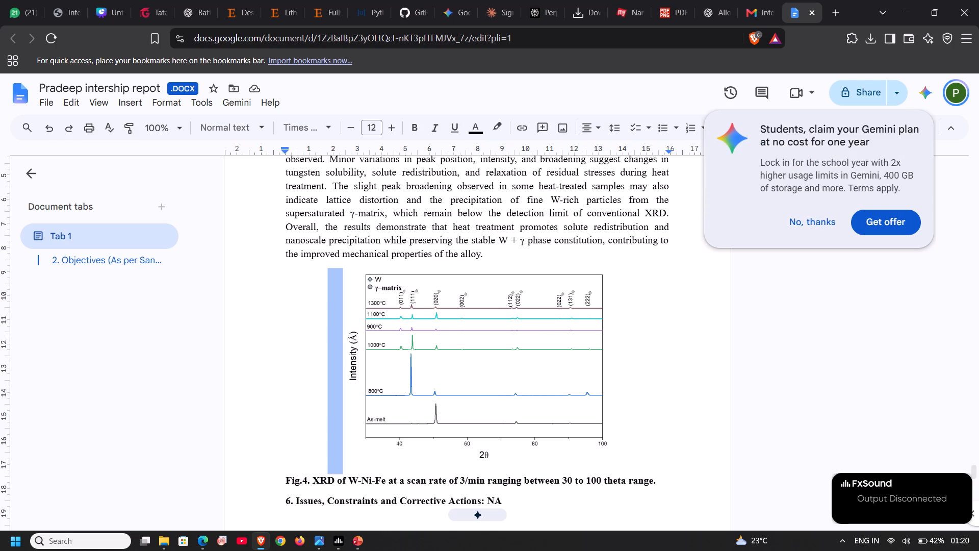
pyautogui.moveTo(507, 354); pyautogui.dragTo(529, 359)
pyautogui.click(317, 309)
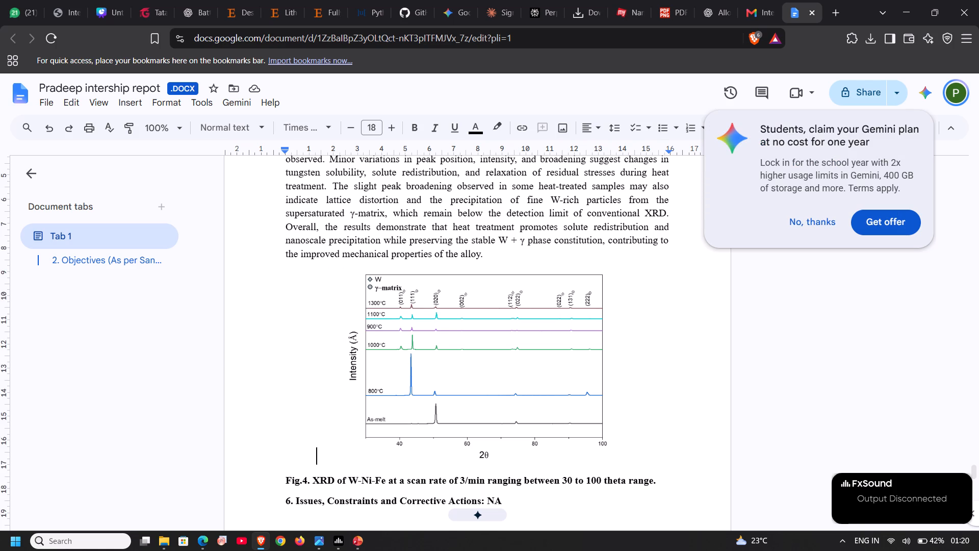
pyautogui.moveTo(611, 447); pyautogui.dragTo(606, 447)
pyautogui.moveTo(606, 447); pyautogui.dragTo(463, 416)
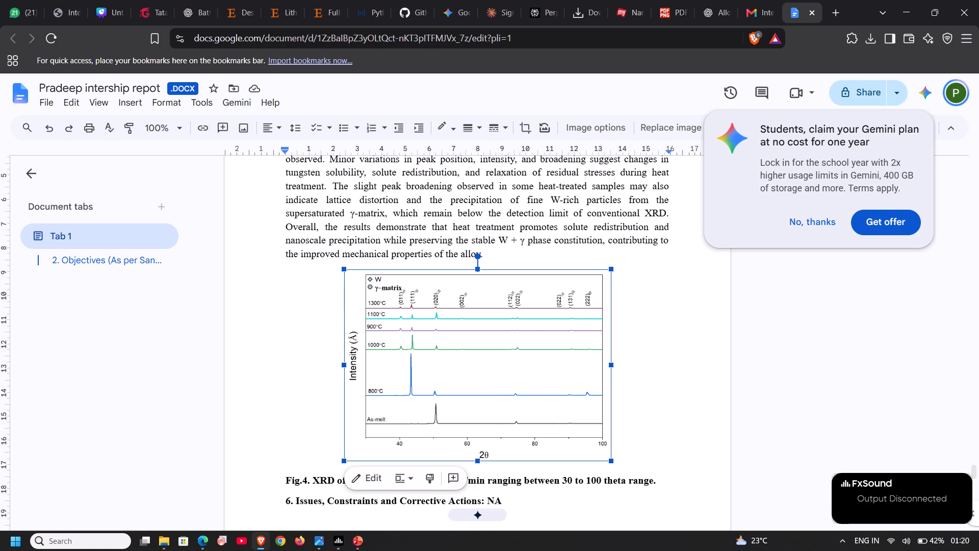
pyautogui.hotkey('ctrl', 'c')
pyautogui.click(345, 302)
pyautogui.hotkey('ctrl', 'c')
# Switch to the Internship_ppt presentation, paste the XRD graph onto blank slide 11, and shift it slightly up and to the left.
pyautogui.click(361, 542)
pyautogui.click(309, 483)
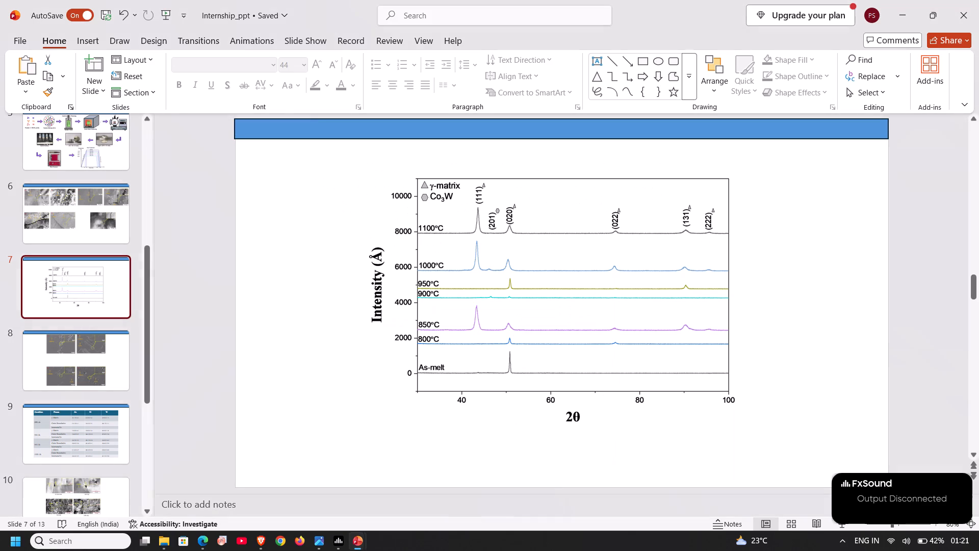
pyautogui.scroll(-2, 114, 433)
pyautogui.click(108, 375)
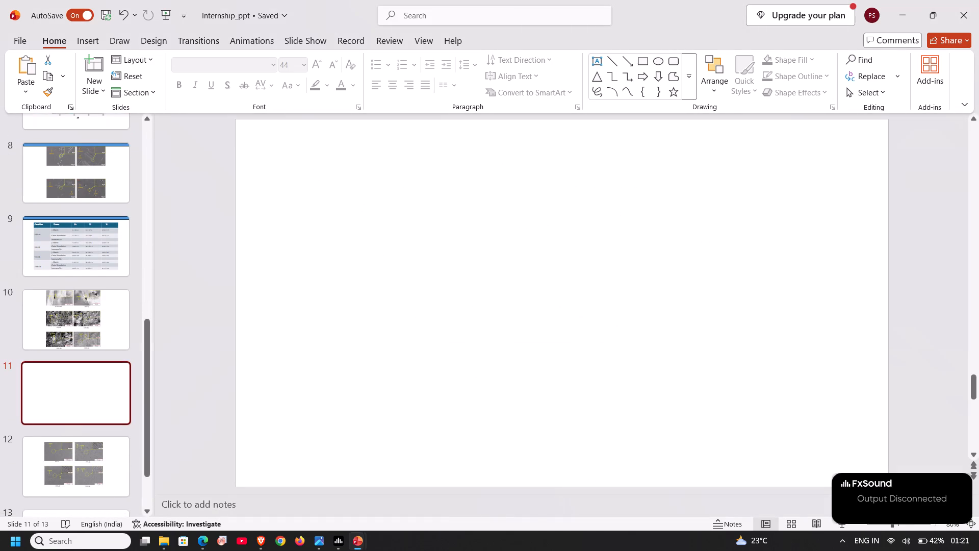
pyautogui.hotkey('ctrl', 'v')
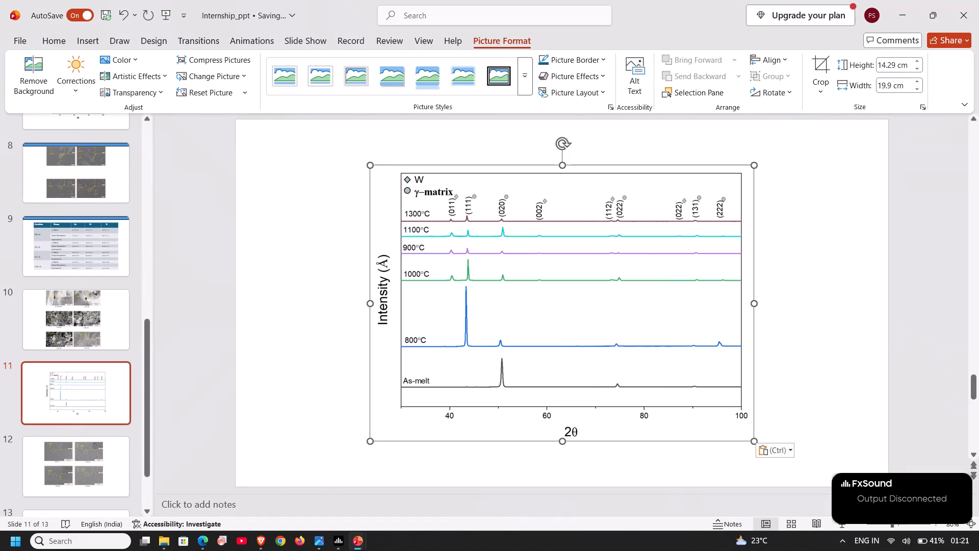
pyautogui.click(305, 296)
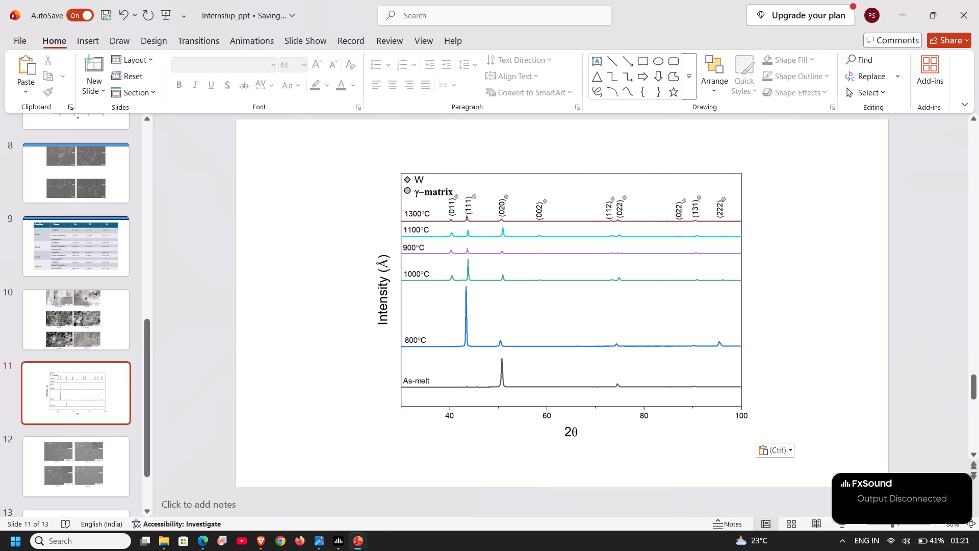
pyautogui.moveTo(445, 278); pyautogui.dragTo(410, 266)
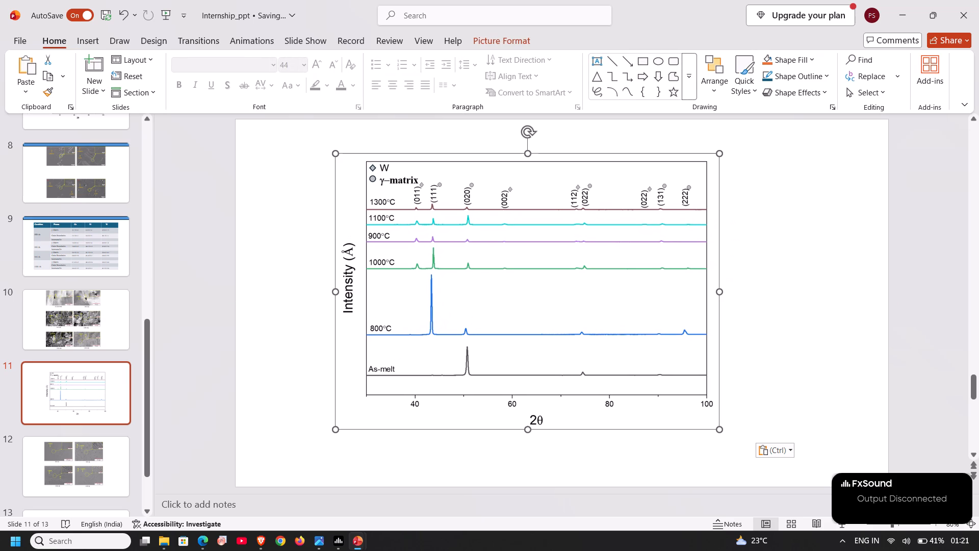
pyautogui.click(287, 247)
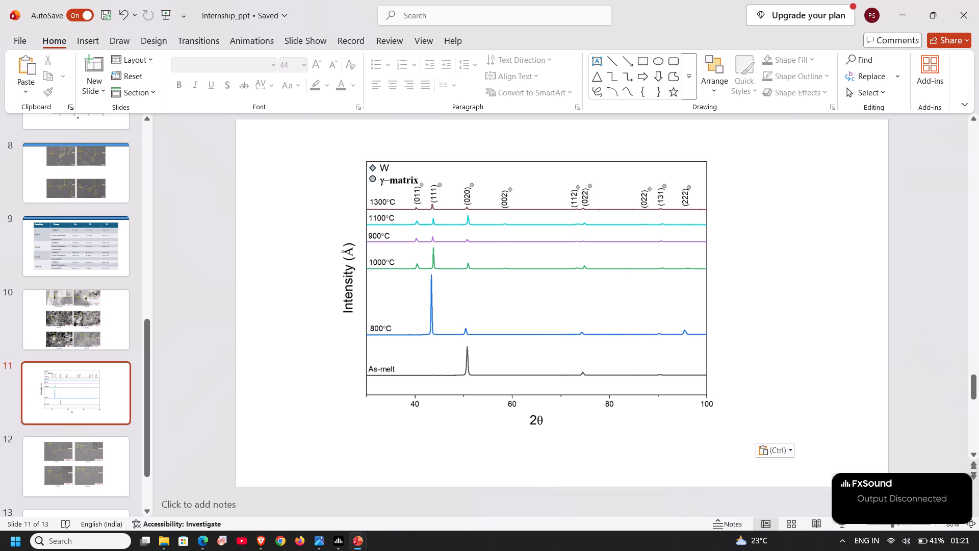
pyautogui.click(757, 242)
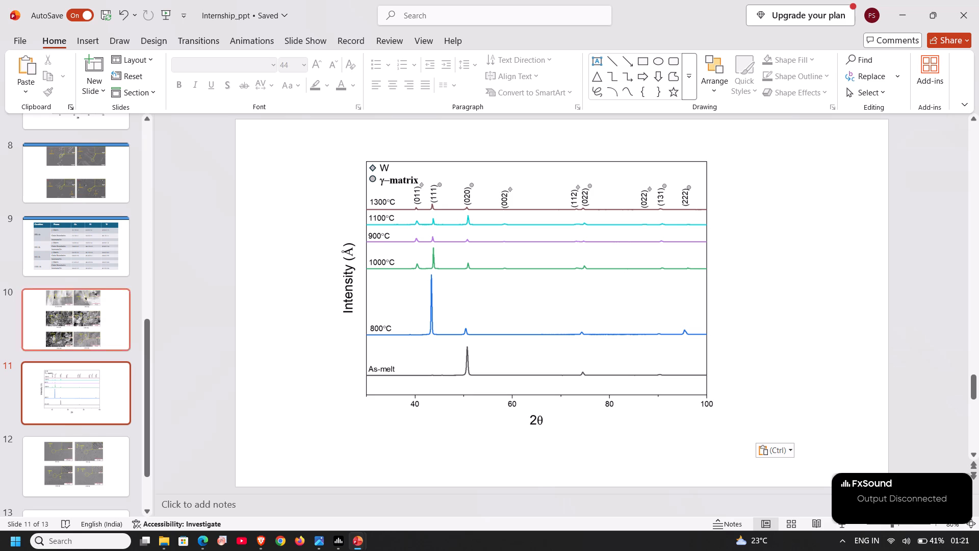
# Review slides 6 to 11 in order, checking the micrographs, XRD graphs and composition table.
pyautogui.scroll(-4, 9, 306)
pyautogui.scroll(5, 51, 396)
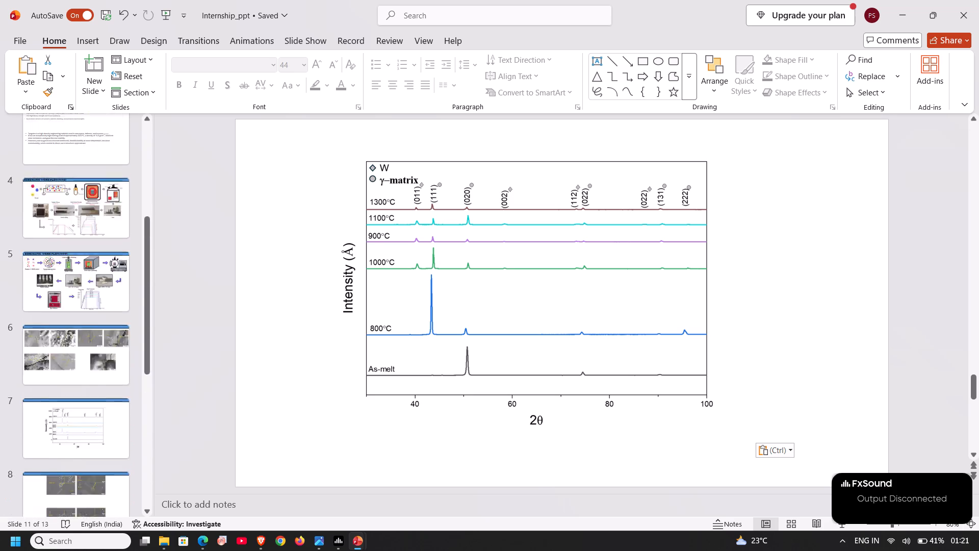
pyautogui.scroll(3, 69, 379)
pyautogui.scroll(5, 64, 259)
pyautogui.scroll(-2, 85, 190)
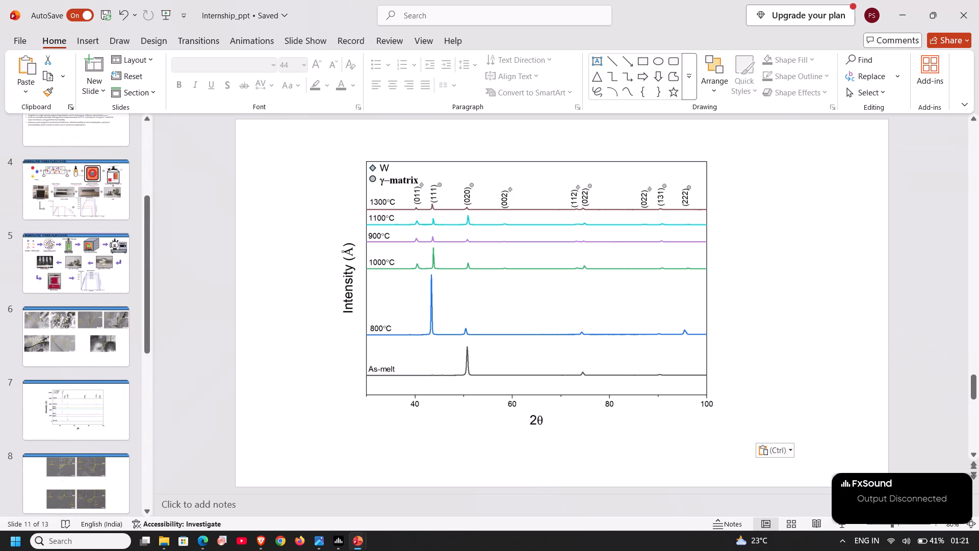
pyautogui.scroll(-1, 85, 195)
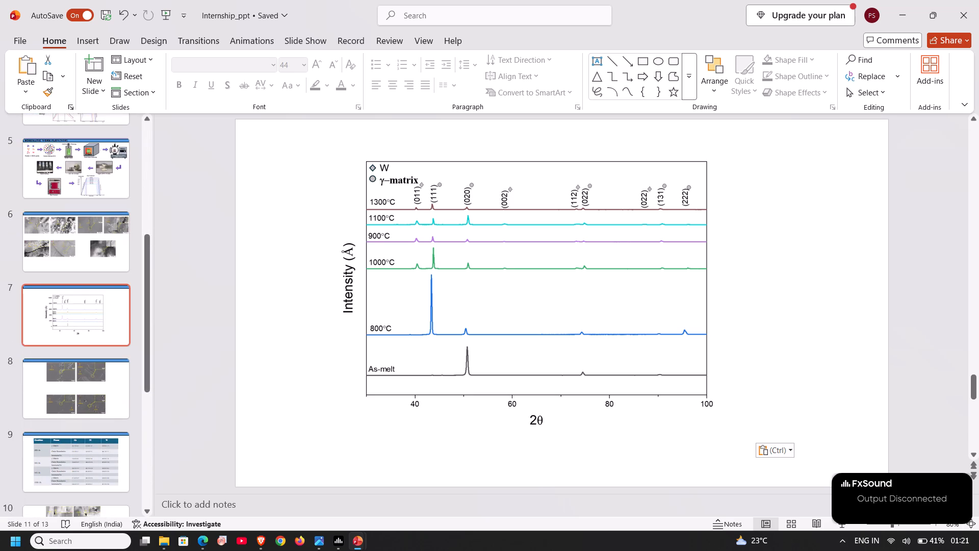
pyautogui.scroll(1, 79, 302)
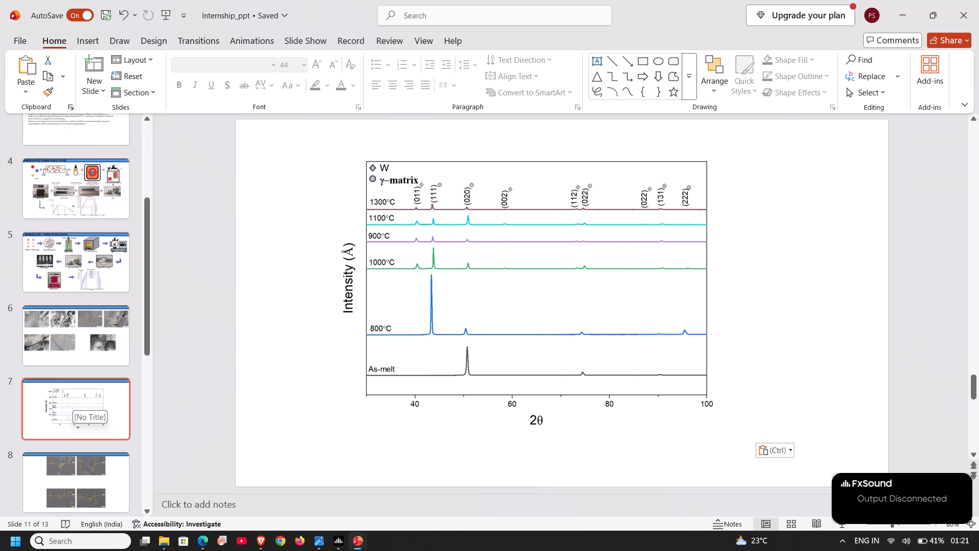
pyautogui.click(74, 300)
pyautogui.click(80, 334)
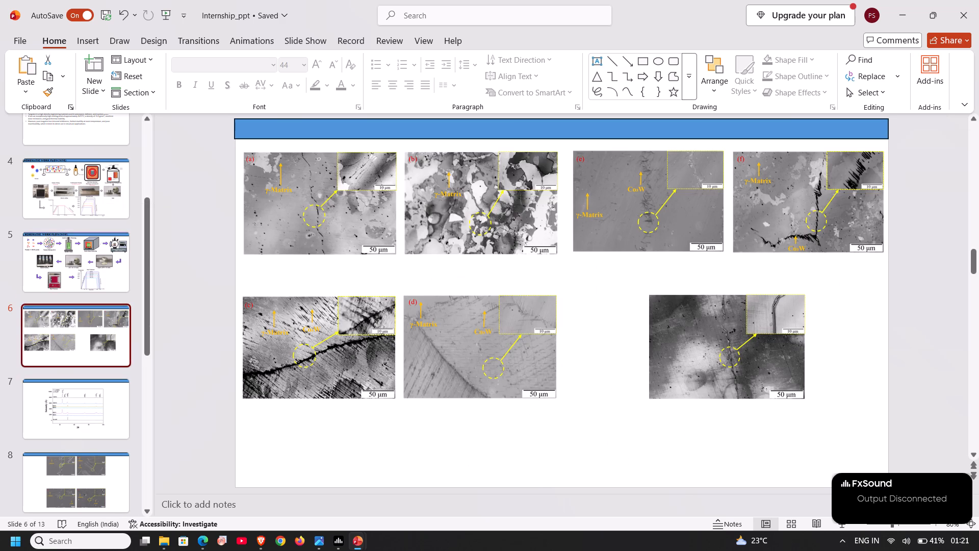
pyautogui.click(68, 401)
pyautogui.scroll(-1, 85, 390)
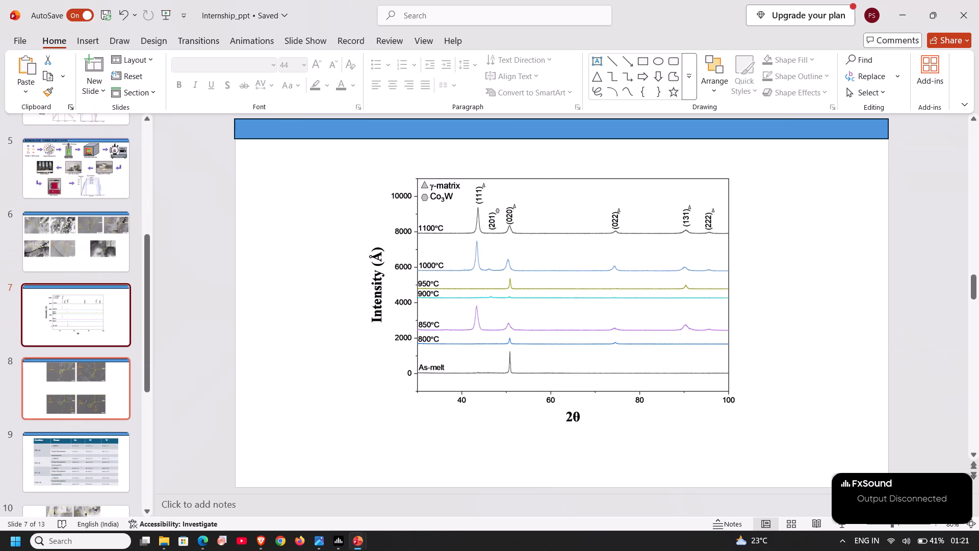
pyautogui.click(89, 393)
pyautogui.scroll(-1, 95, 383)
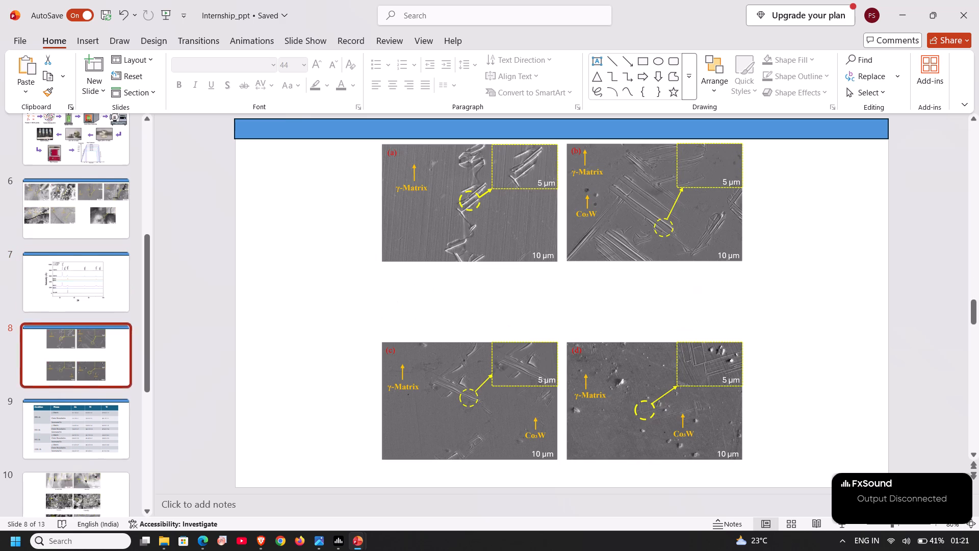
pyautogui.click(95, 383)
pyautogui.scroll(-1, 86, 394)
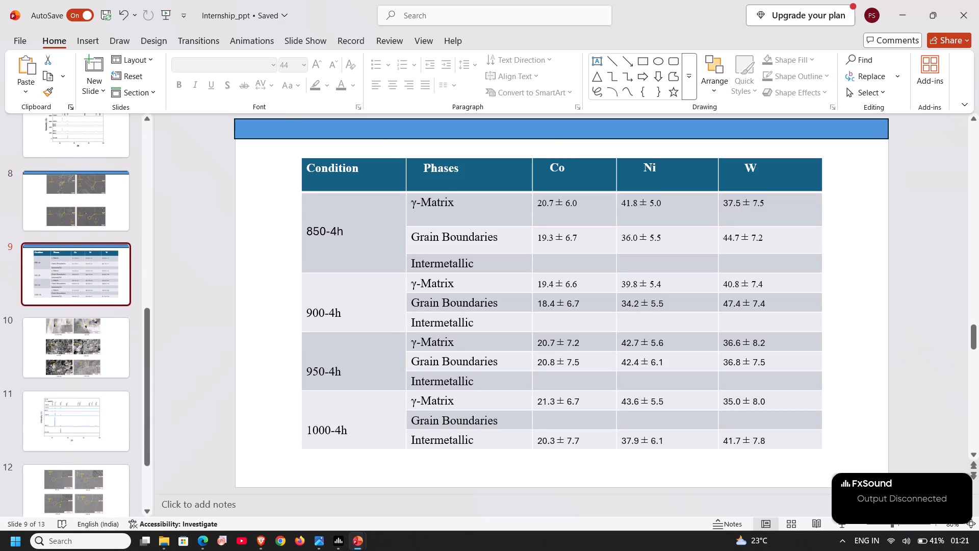
pyautogui.click(89, 373)
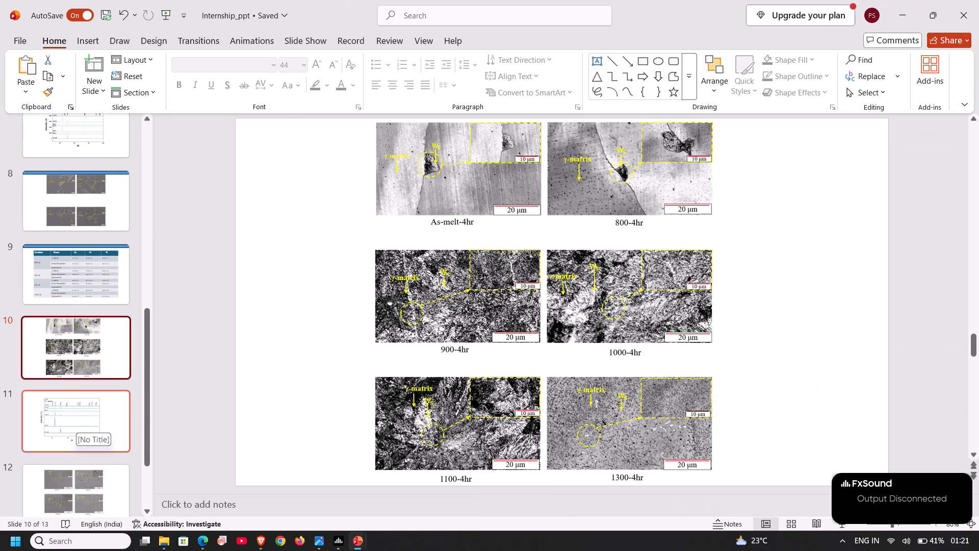
pyautogui.click(76, 423)
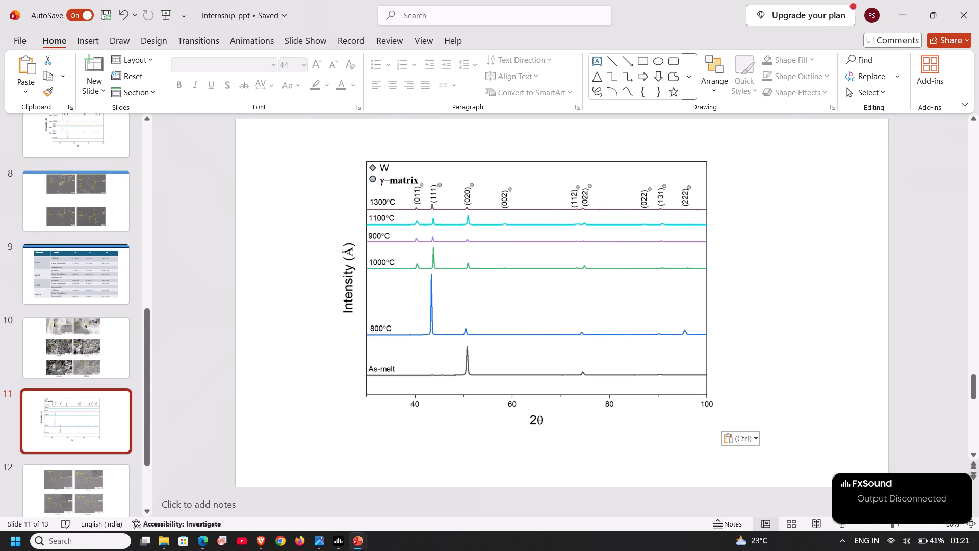
pyautogui.scroll(-1, 91, 424)
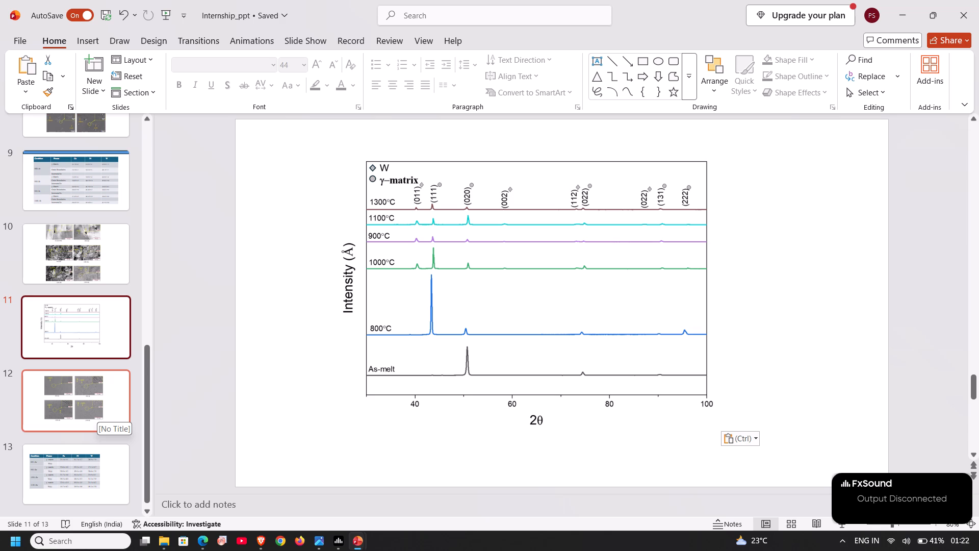
# Examine the 900-4hr micrograph on slide 10 up close, including its γ-matrix and Ws labels.
pyautogui.click(81, 251)
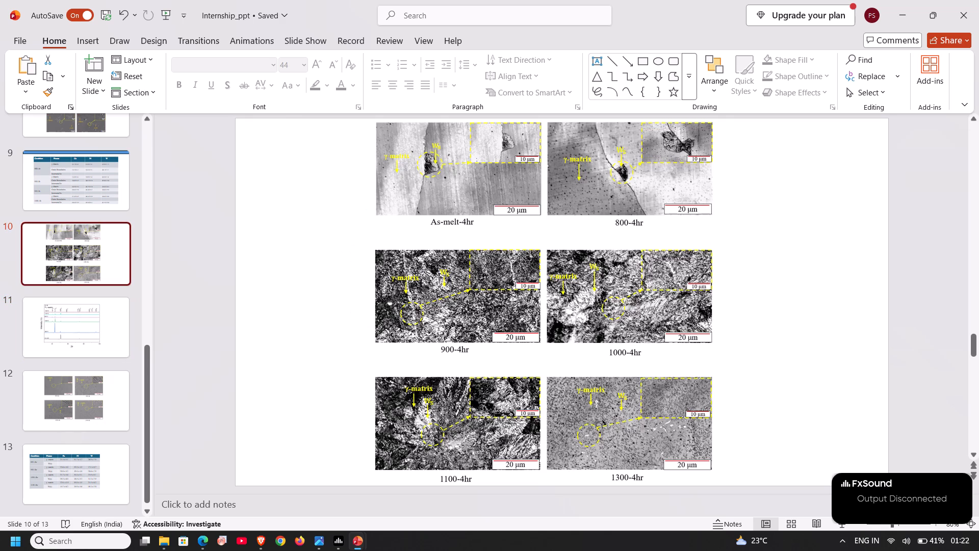
pyautogui.scroll(8, 497, 254)
pyautogui.scroll(-2, 497, 254)
pyautogui.scroll(-4, 125, 375)
pyautogui.click(93, 252)
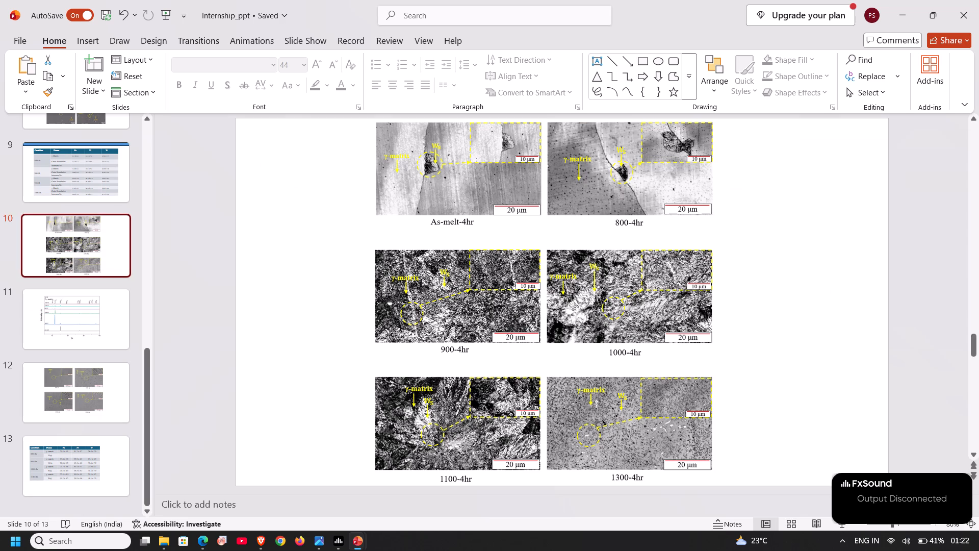
pyautogui.keyDown('ctrl'); pyautogui.scroll(4, 779, 376); pyautogui.keyUp('ctrl')
pyautogui.press('0')
pyautogui.press('0')
pyautogui.press('0')
pyautogui.press('0')
pyautogui.press('0')
pyautogui.press('0')
pyautogui.press('0')
pyautogui.press('0')
pyautogui.press('0')
pyautogui.press('0')
pyautogui.press('0')
pyautogui.press('0')
pyautogui.press('0')
pyautogui.press('0')
pyautogui.press('0')
pyautogui.press('0')
pyautogui.press('0')
pyautogui.press('0')
pyautogui.press('0')
pyautogui.press('0')
pyautogui.keyDown('ctrl'); pyautogui.scroll(3, 779, 376); pyautogui.keyUp('ctrl')
pyautogui.hscroll(4, 779, 376)
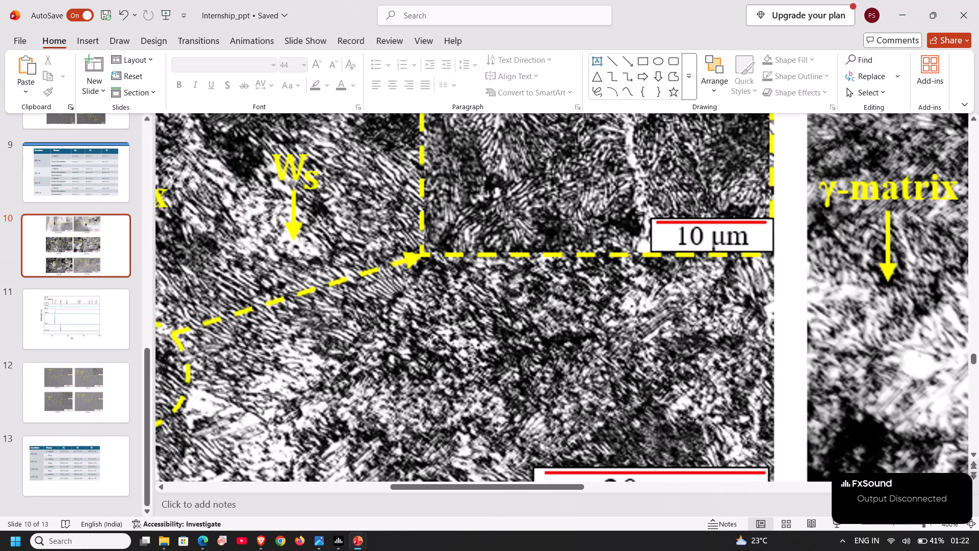
pyautogui.hscroll(5, 779, 376)
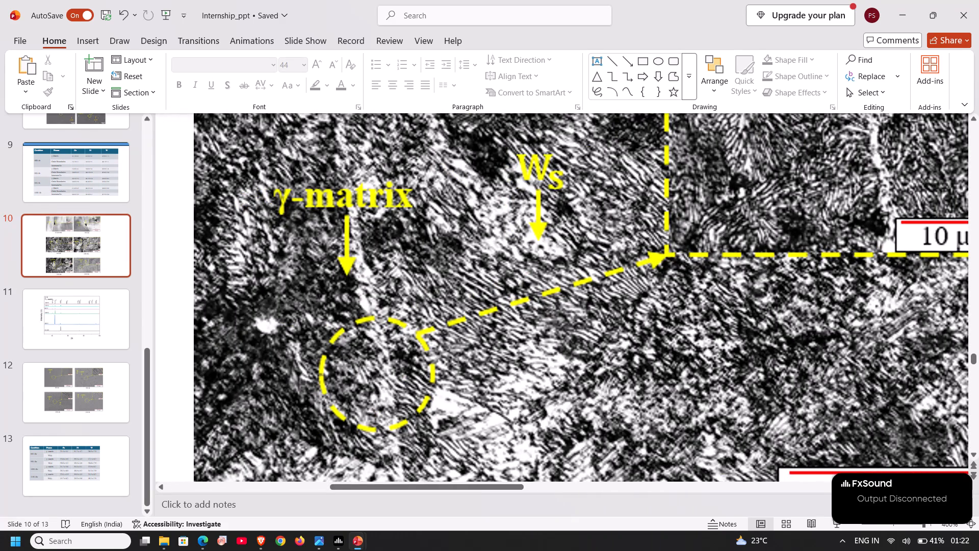
pyautogui.keyDown('ctrl'); pyautogui.scroll(7, 529, 327); pyautogui.keyUp('ctrl')
pyautogui.keyDown('ctrl'); pyautogui.scroll(-2, 529, 327); pyautogui.keyUp('ctrl')
pyautogui.keyDown('ctrl'); pyautogui.scroll(9, 529, 327); pyautogui.keyUp('ctrl')
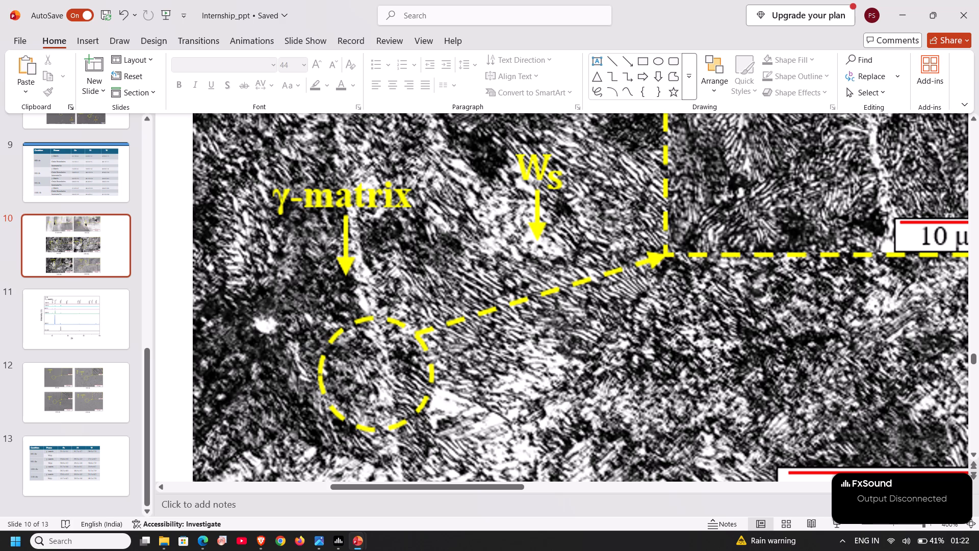
pyautogui.scroll(-3, 505, 242)
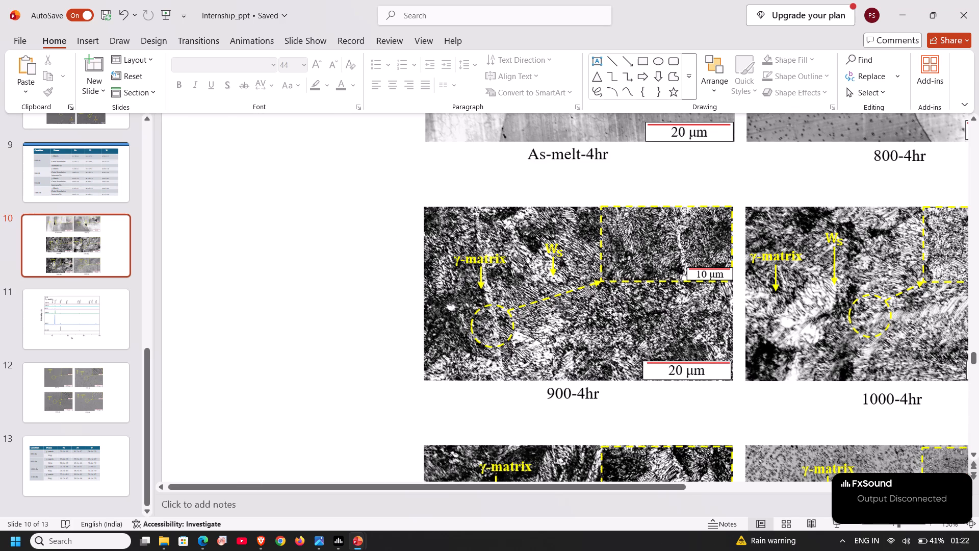
# Examine the heat-treatment micrographs on slide 10 up close, from As-melt-4hr through 1300-4hr, including their magnified insets.
pyautogui.hscroll(-1, 505, 242)
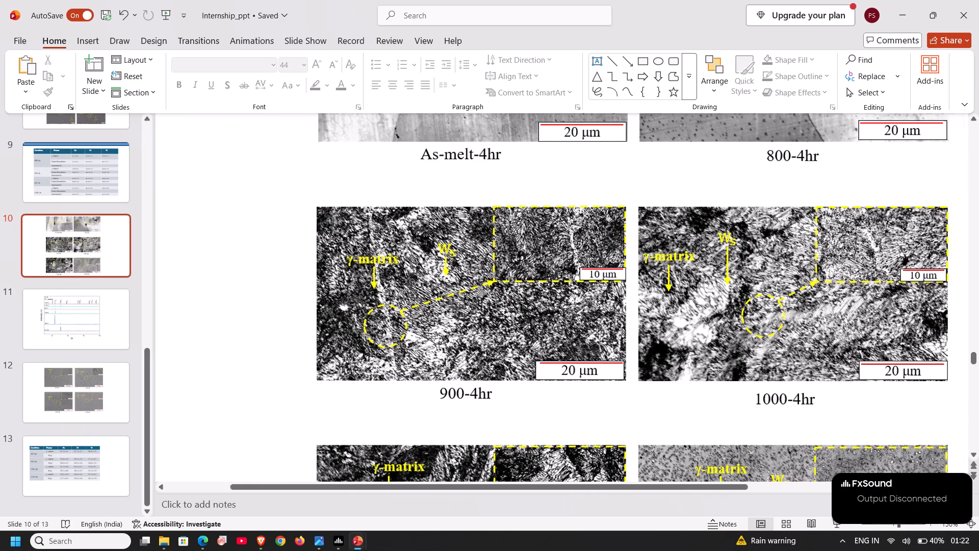
pyautogui.hscroll(-1, 505, 242)
pyautogui.keyDown('ctrl'); pyautogui.scroll(7, 505, 242); pyautogui.keyUp('ctrl')
pyautogui.scroll(3, 505, 242)
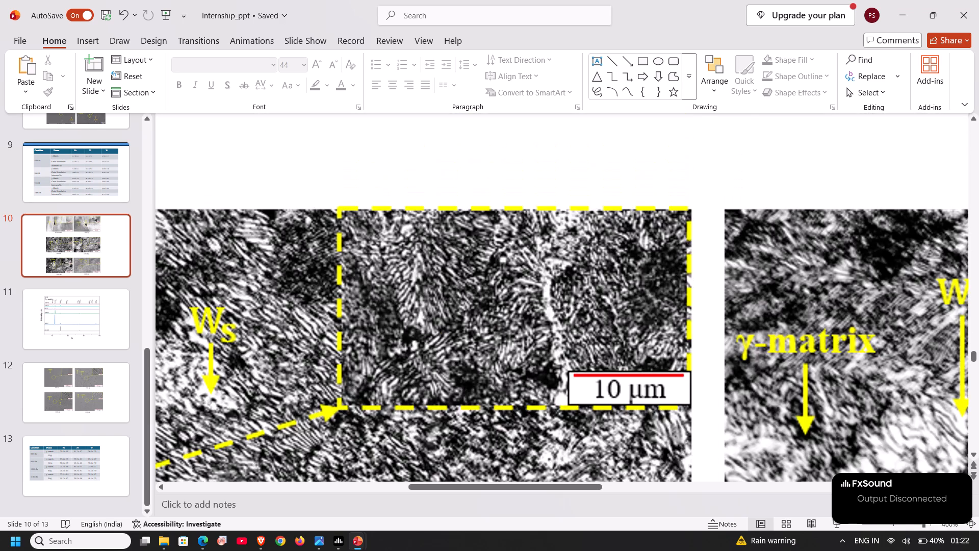
pyautogui.scroll(-2, 505, 242)
pyautogui.keyDown('ctrl'); pyautogui.scroll(-3, 505, 242); pyautogui.keyUp('ctrl')
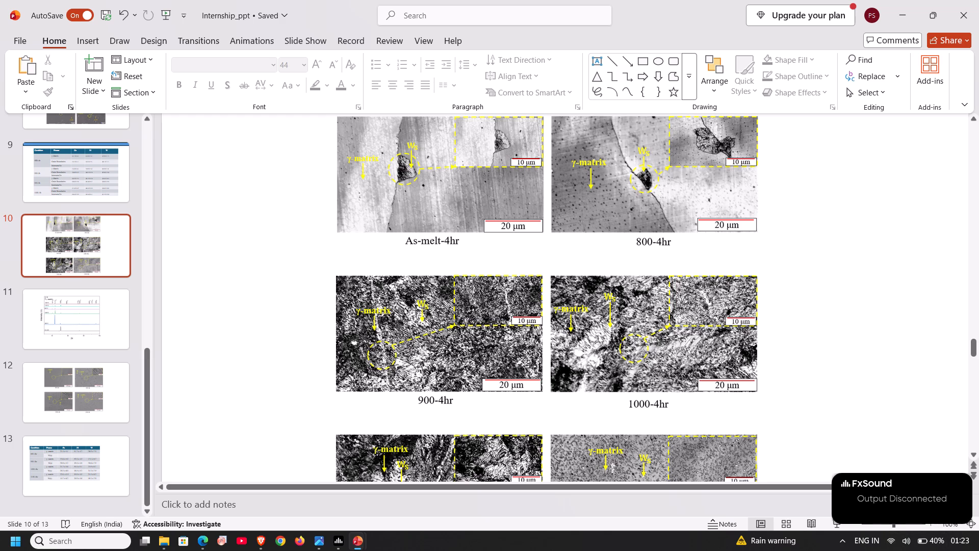
pyautogui.scroll(-7, 540, 257)
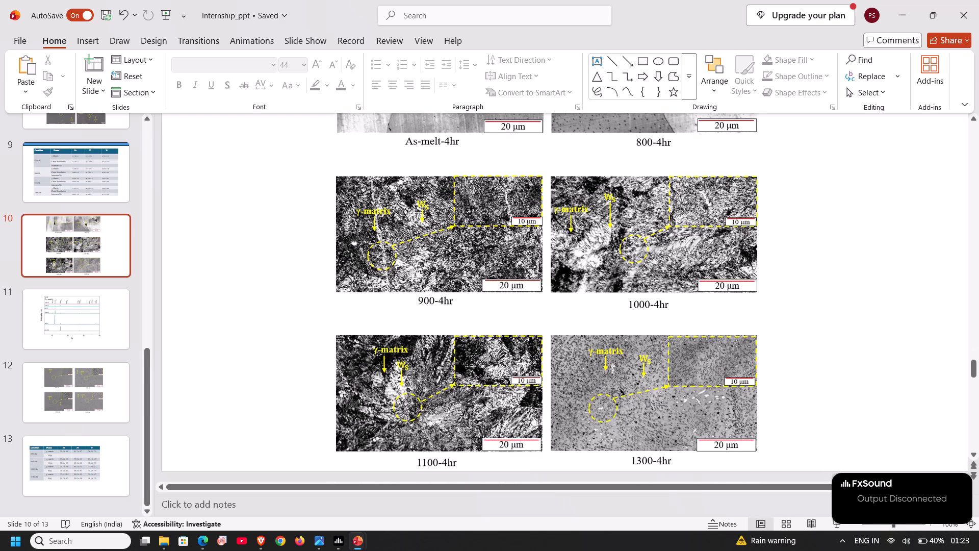
# Review the XRD graph on slide 11 and the micrographs on slide 12.
pyautogui.scroll(-5, 507, 321)
pyautogui.scroll(-3, 462, 323)
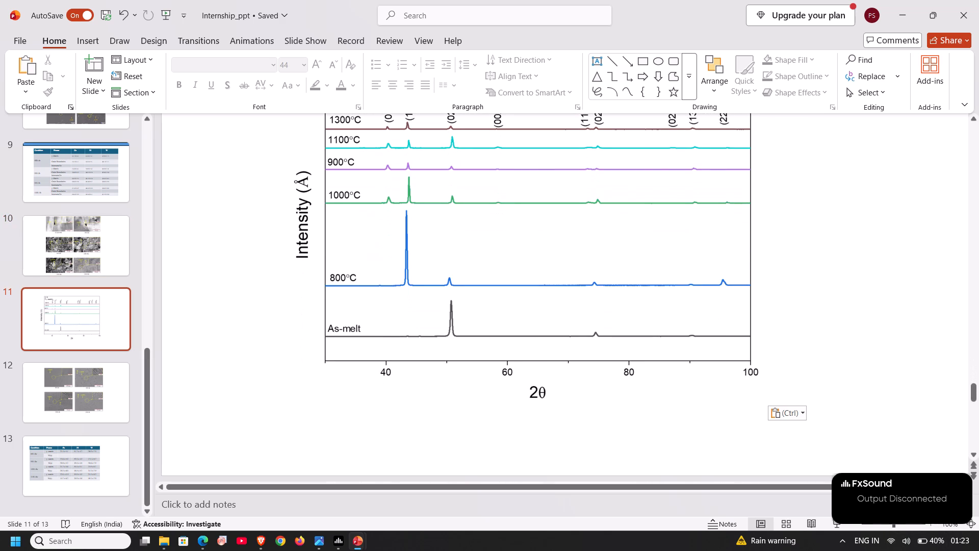
pyautogui.scroll(3, 461, 324)
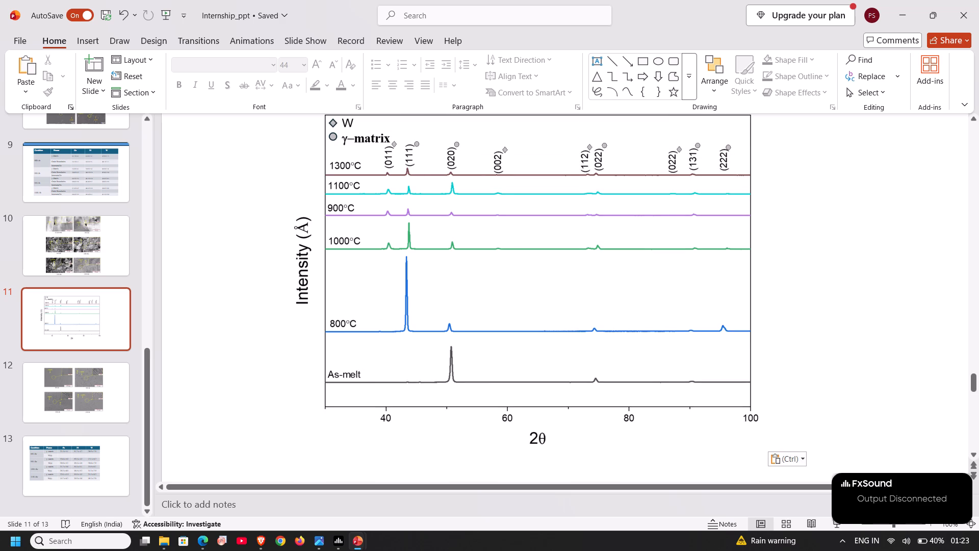
pyautogui.scroll(-1, 45, 365)
pyautogui.click(52, 375)
pyautogui.scroll(-2, 61, 374)
# On slide 13, move the composition table to the right and slightly up so it sits horizontally centred on the slide.
pyautogui.click(51, 447)
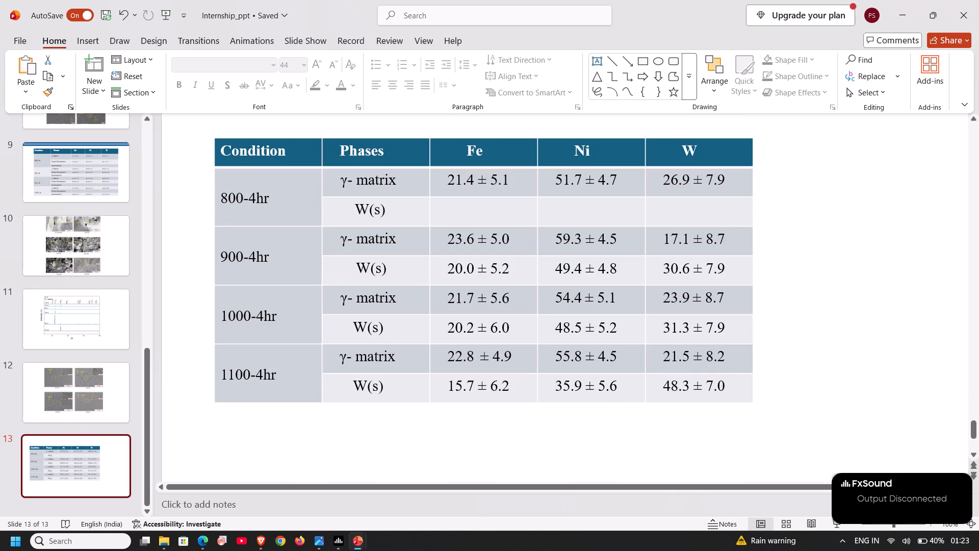
pyautogui.keyDown('ctrl'); pyautogui.scroll(-3, 396, 423); pyautogui.keyUp('ctrl')
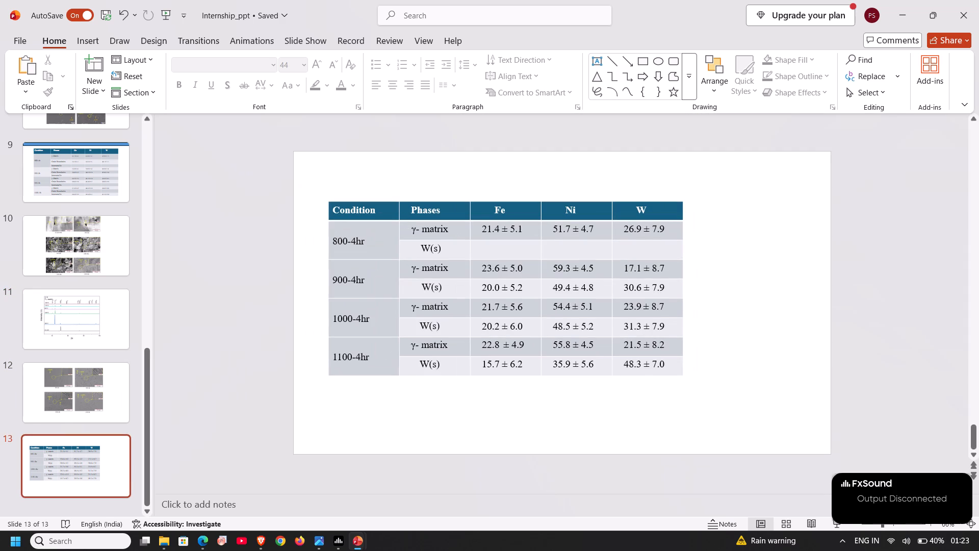
pyautogui.click(587, 391)
pyautogui.click(566, 373)
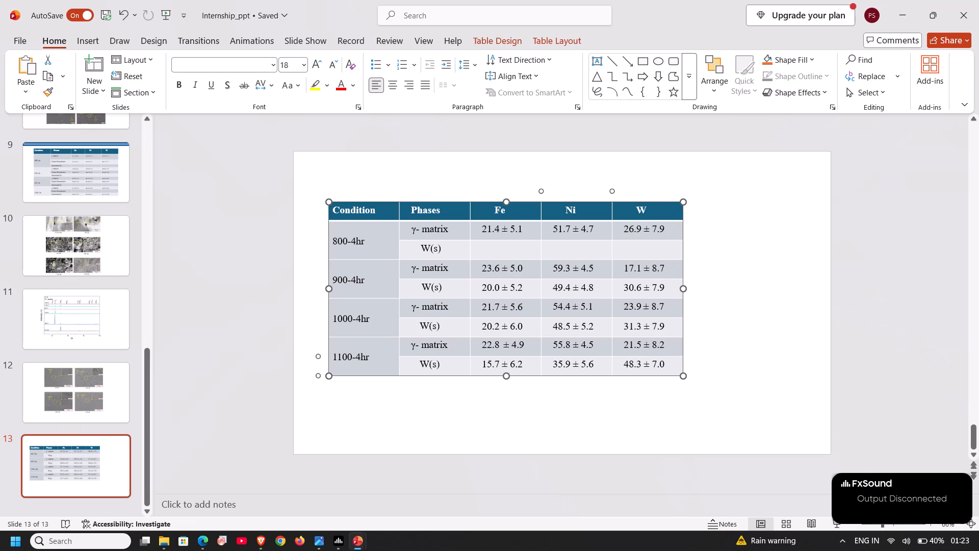
pyautogui.moveTo(565, 375); pyautogui.dragTo(629, 377)
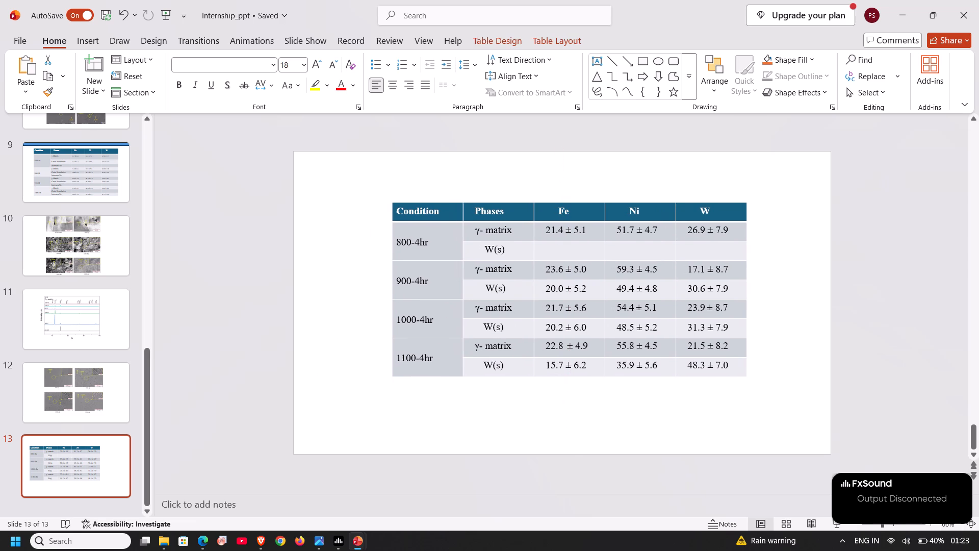
pyautogui.moveTo(629, 377); pyautogui.dragTo(623, 356)
# On slide 12, shift the picture of four micrographs slightly down and to the left.
pyautogui.click(119, 411)
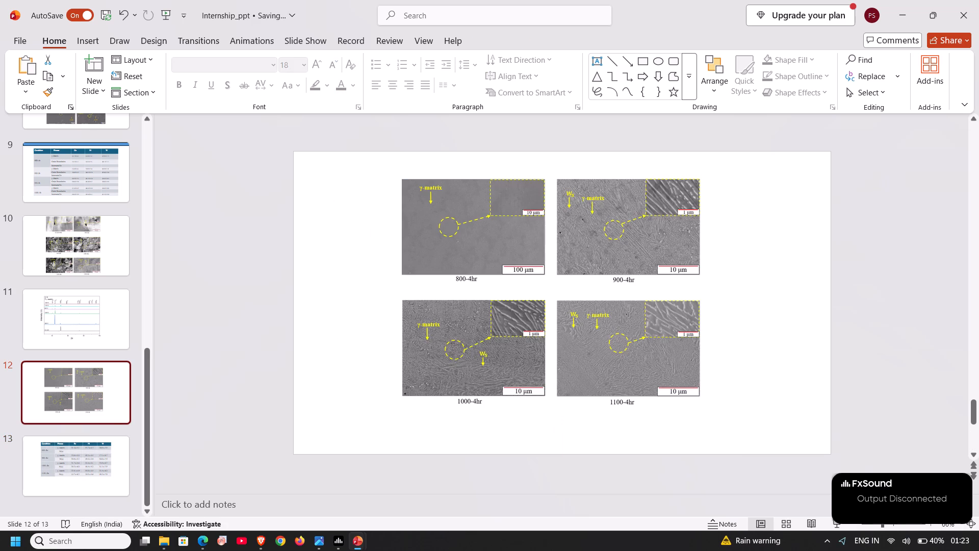
pyautogui.click(526, 280)
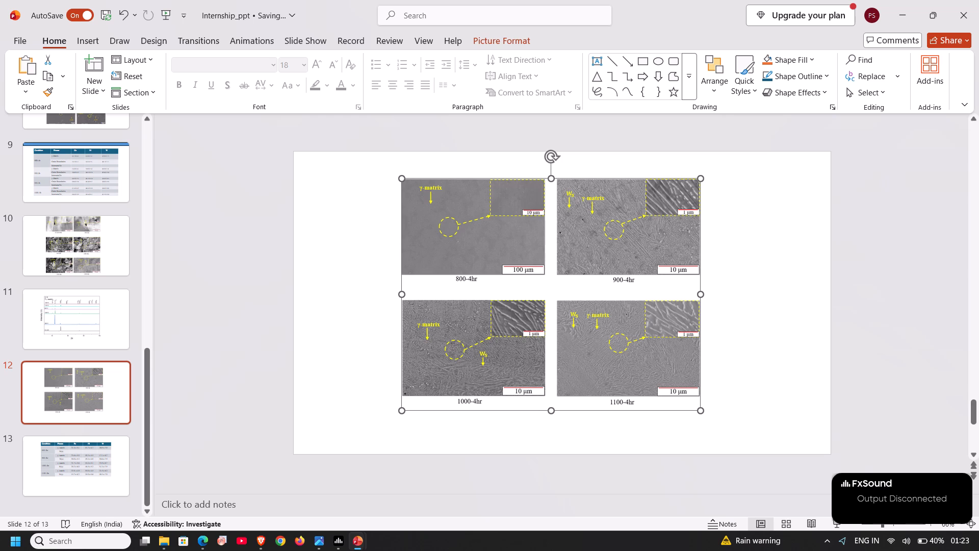
pyautogui.moveTo(527, 409); pyautogui.dragTo(523, 417)
# Go to slide 11 with the XRD graph.
pyautogui.click(106, 337)
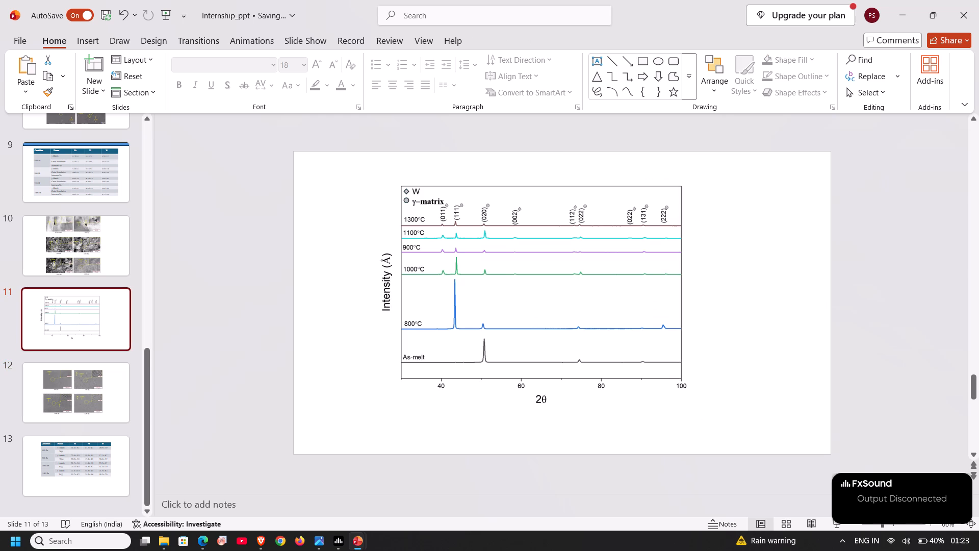
# On slide 11, shift the XRD graph slightly to the right and down so it sits nearer the slide's centre.
pyautogui.click(522, 373)
pyautogui.moveTo(502, 406); pyautogui.dragTo(510, 409)
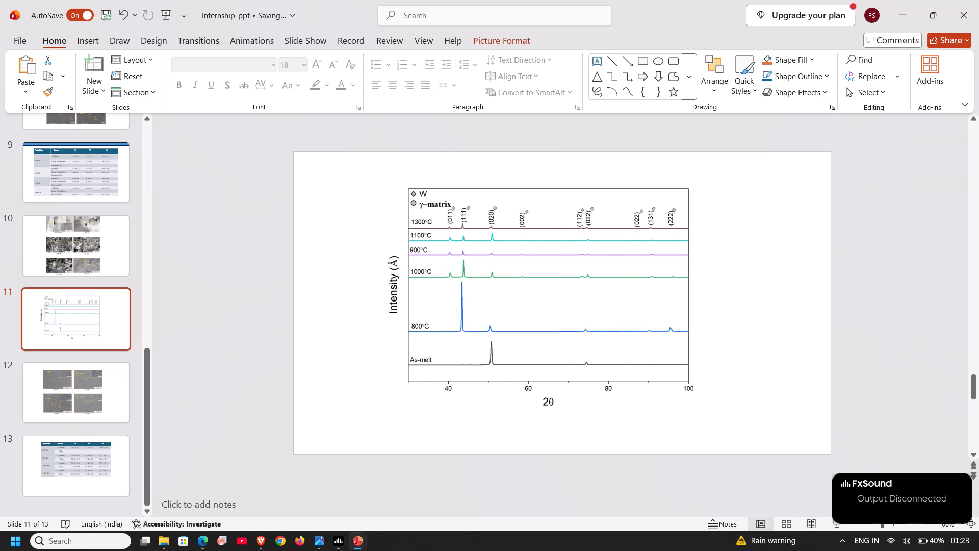
pyautogui.moveTo(510, 409); pyautogui.dragTo(511, 415)
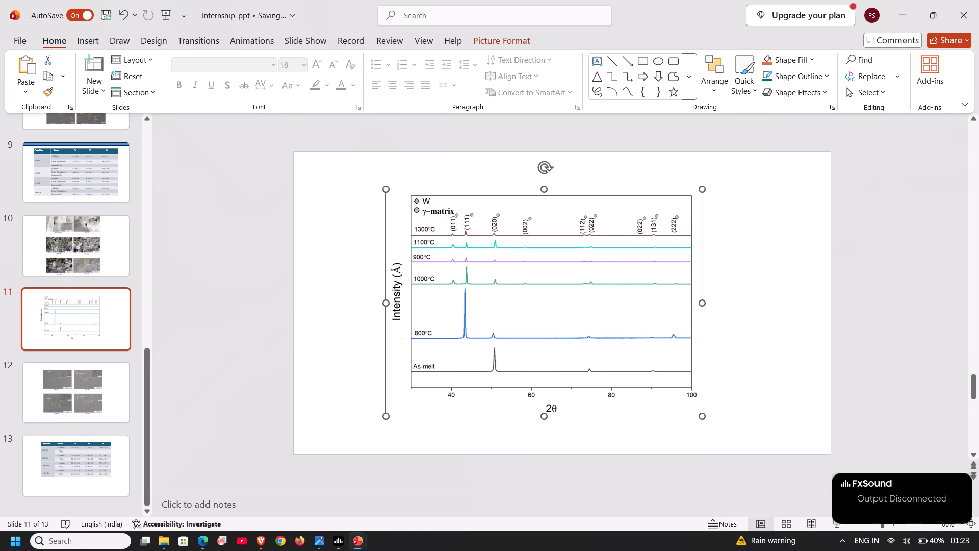
pyautogui.click(334, 339)
# Review the micrographs on slide 10 and look over the slides from the title slide to the composition table on slide 13.
pyautogui.click(79, 267)
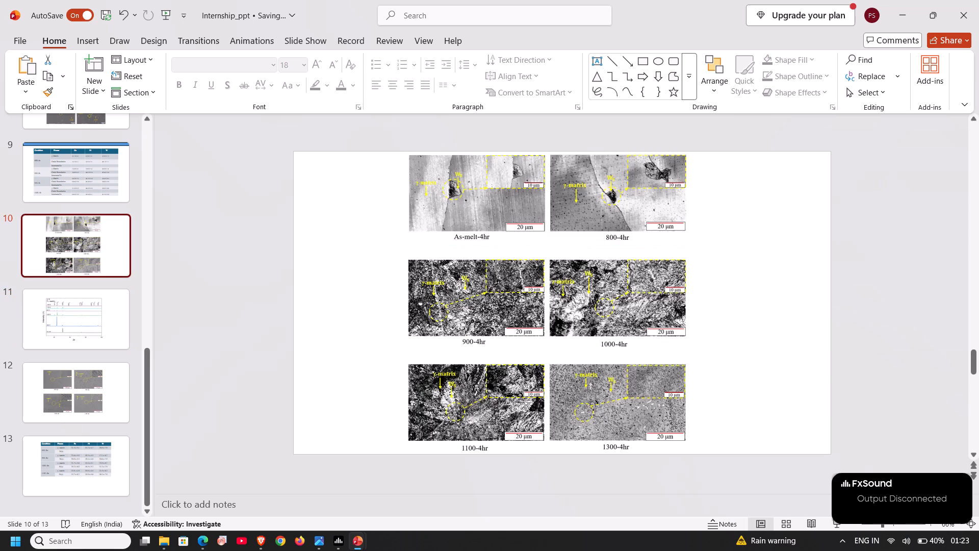
pyautogui.scroll(4, 32, 227)
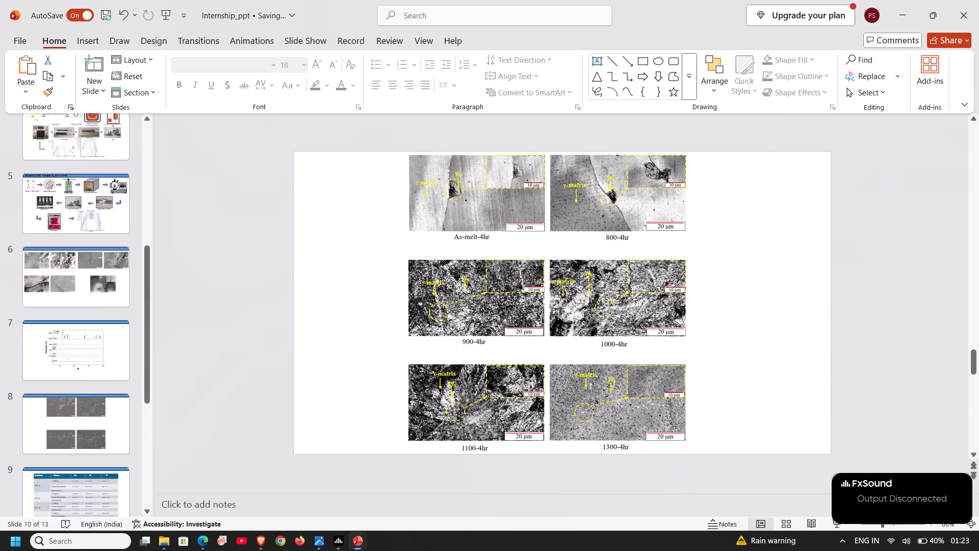
pyautogui.scroll(11, 35, 225)
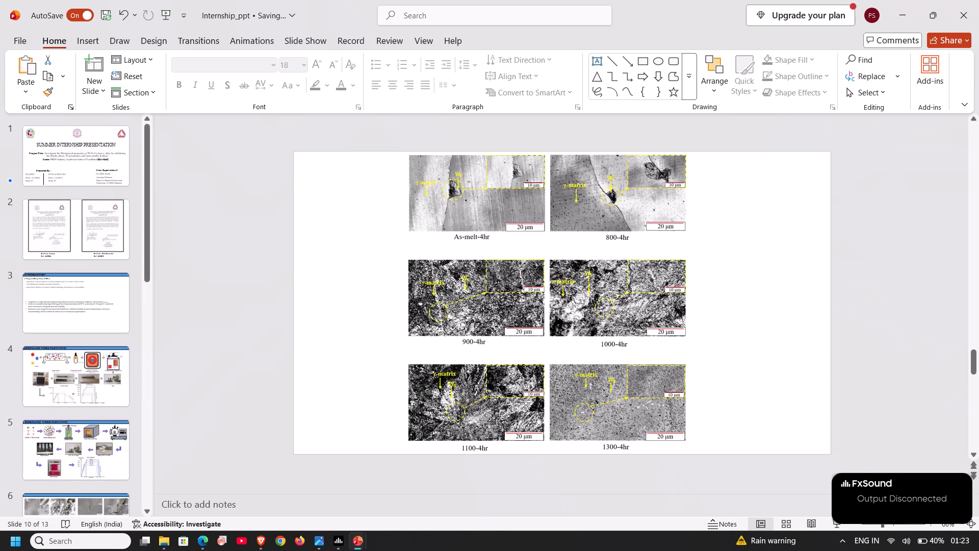
pyautogui.scroll(-7, 264, 282)
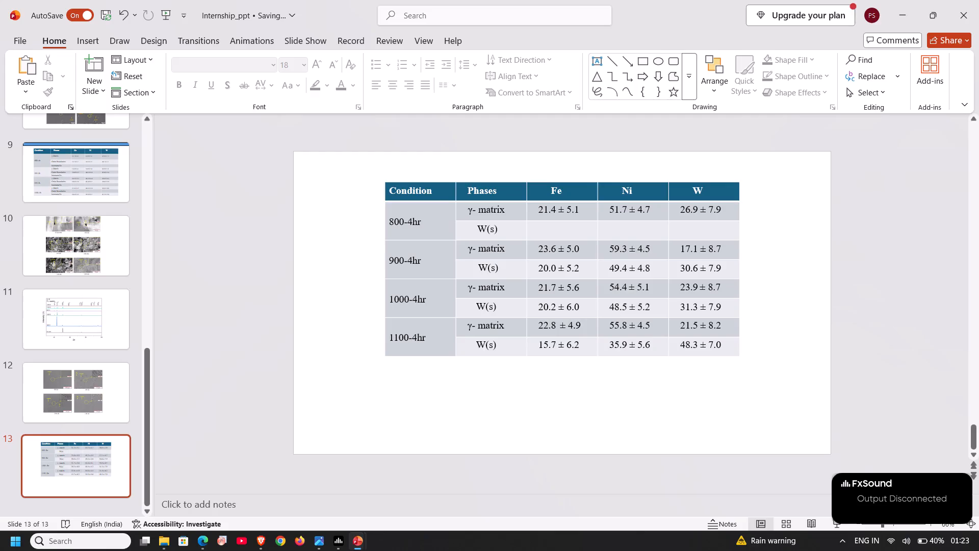
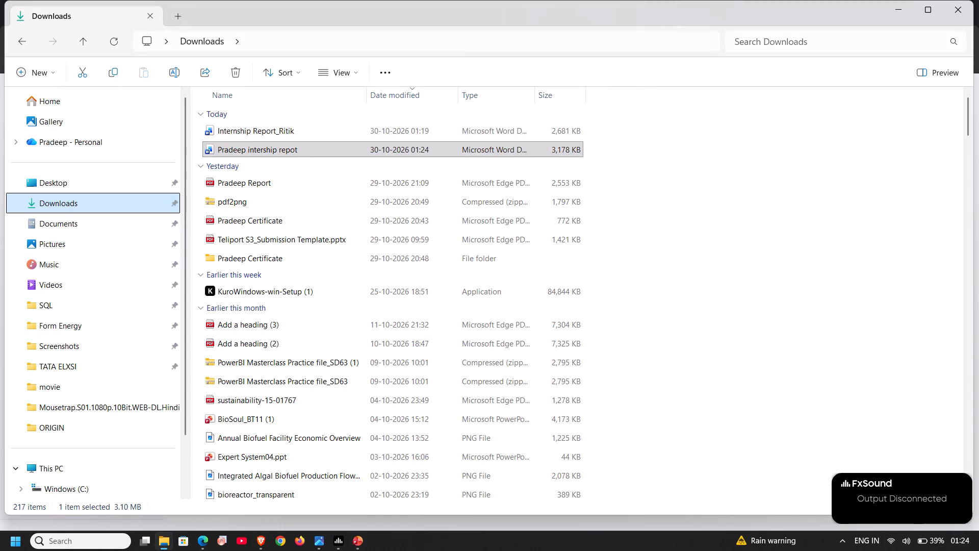
# In File Explorer, move today's two internship report Word documents from Downloads into the ORIGIN folder on the Desktop.
pyautogui.moveTo(601, 162); pyautogui.dragTo(575, 143)
pyautogui.click(594, 145)
pyautogui.moveTo(594, 152); pyautogui.dragTo(594, 149)
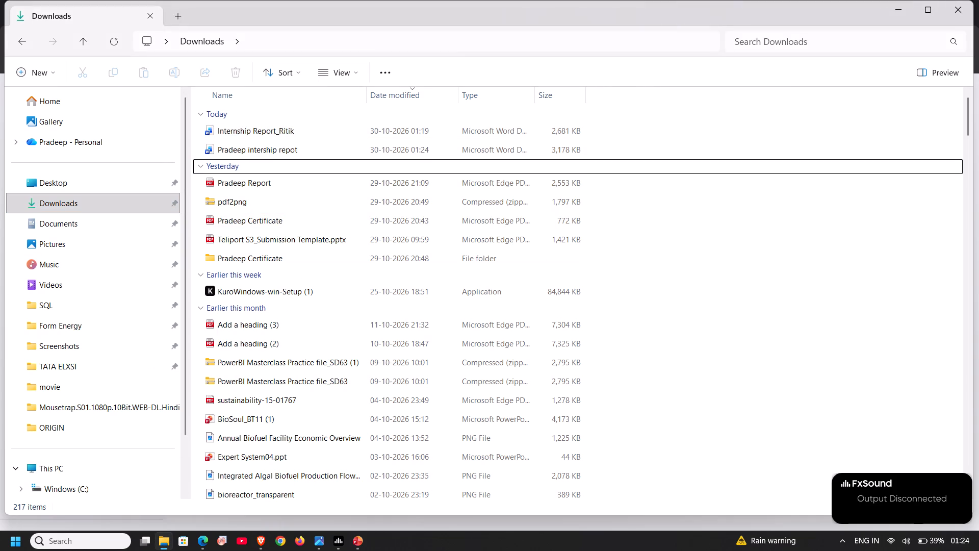
pyautogui.moveTo(594, 149); pyautogui.dragTo(590, 137)
pyautogui.moveTo(596, 145); pyautogui.dragTo(499, 130)
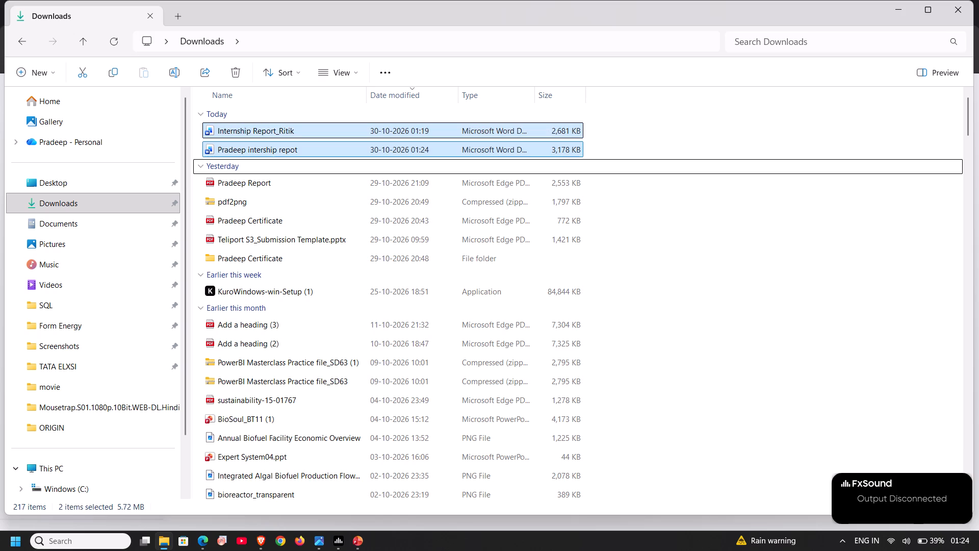
pyautogui.hotkey('ctrl', 'x')
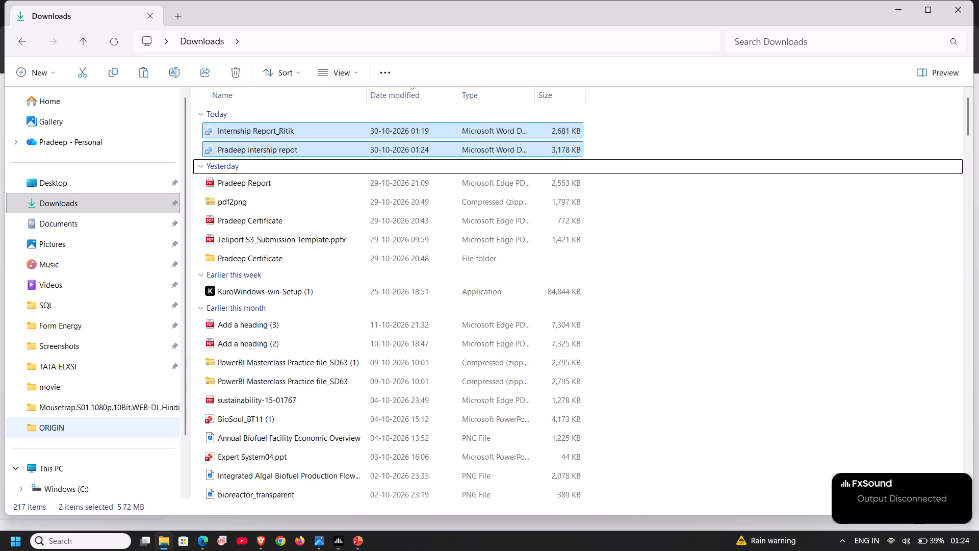
pyautogui.click(118, 191)
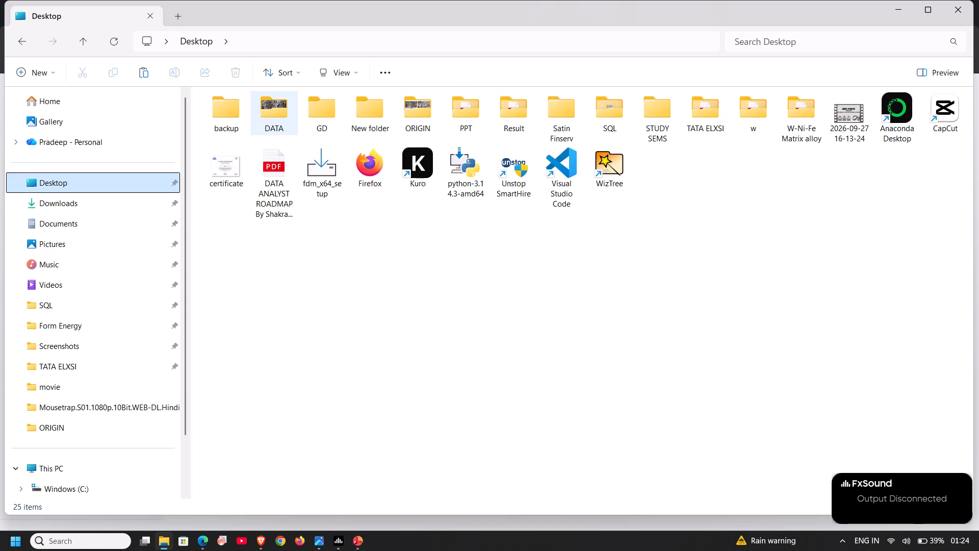
pyautogui.click(411, 102)
pyautogui.doubleClick(411, 102)
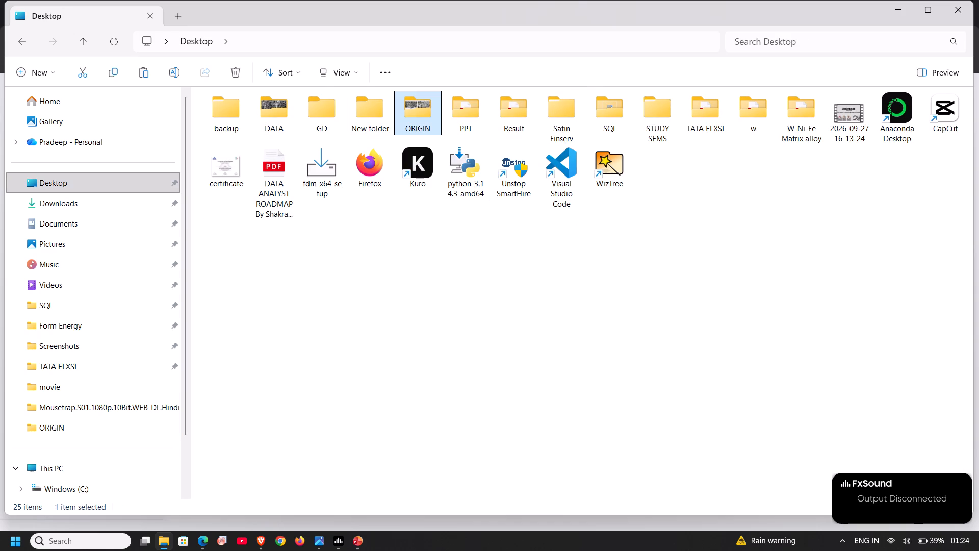
pyautogui.click(297, 340)
pyautogui.hotkey('ctrl', 'v')
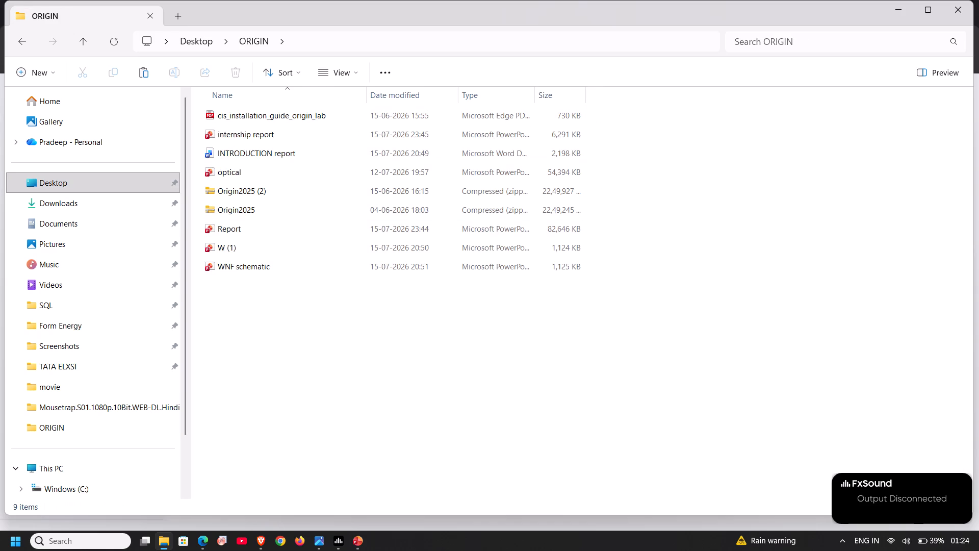
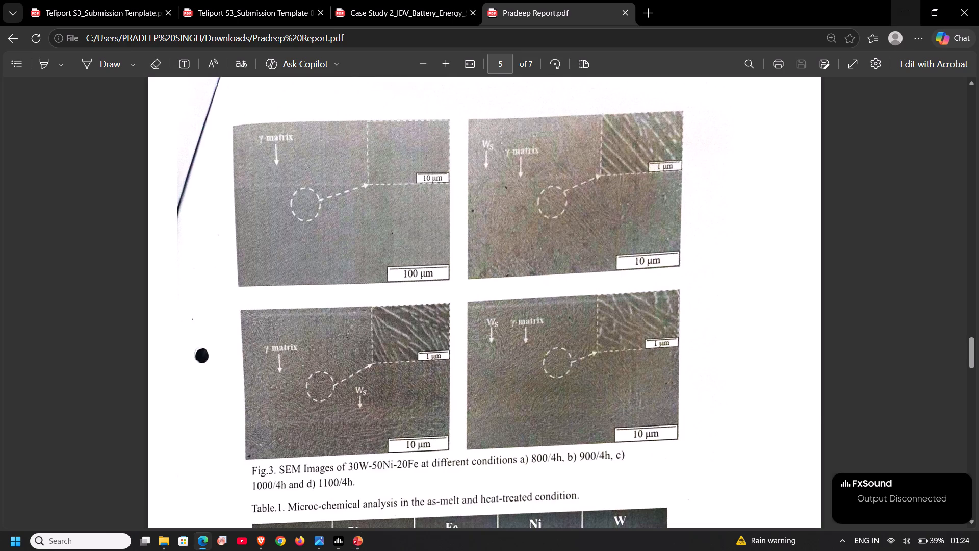
# Minimise the internship report PDF and the certificate image windows to show the desktop.
pyautogui.click(900, 10)
pyautogui.click(900, 8)
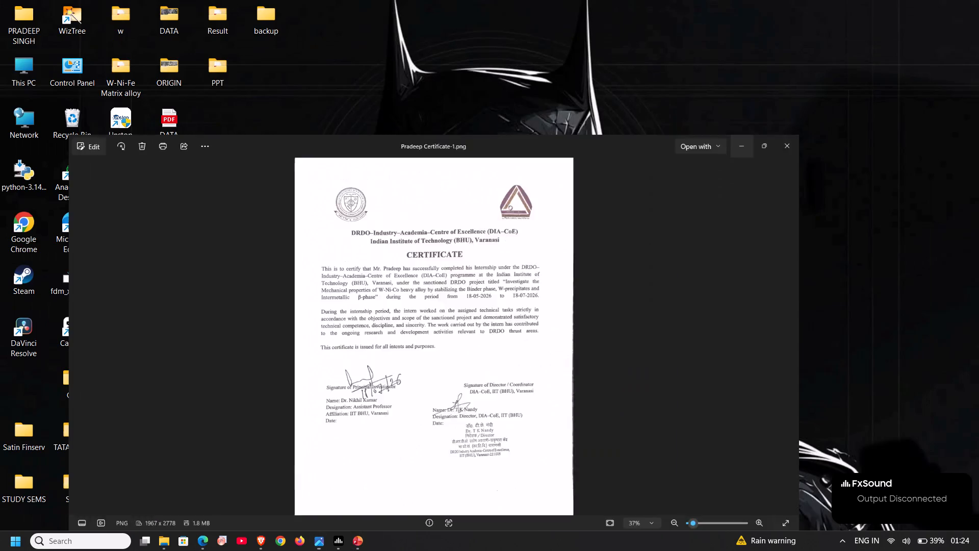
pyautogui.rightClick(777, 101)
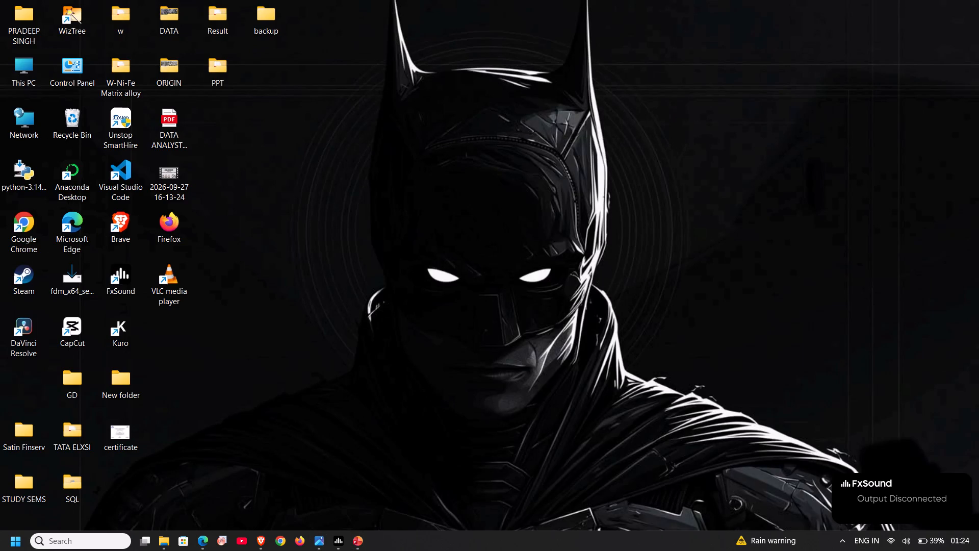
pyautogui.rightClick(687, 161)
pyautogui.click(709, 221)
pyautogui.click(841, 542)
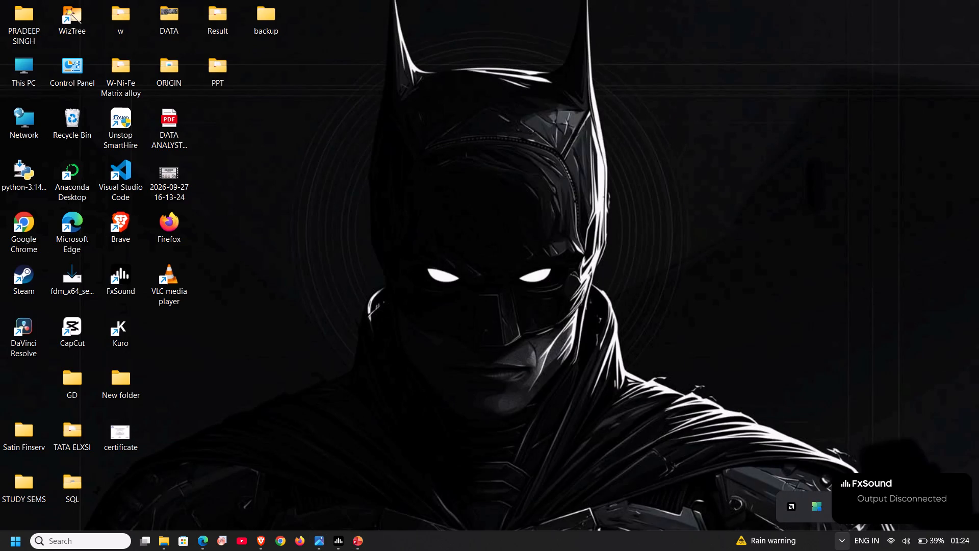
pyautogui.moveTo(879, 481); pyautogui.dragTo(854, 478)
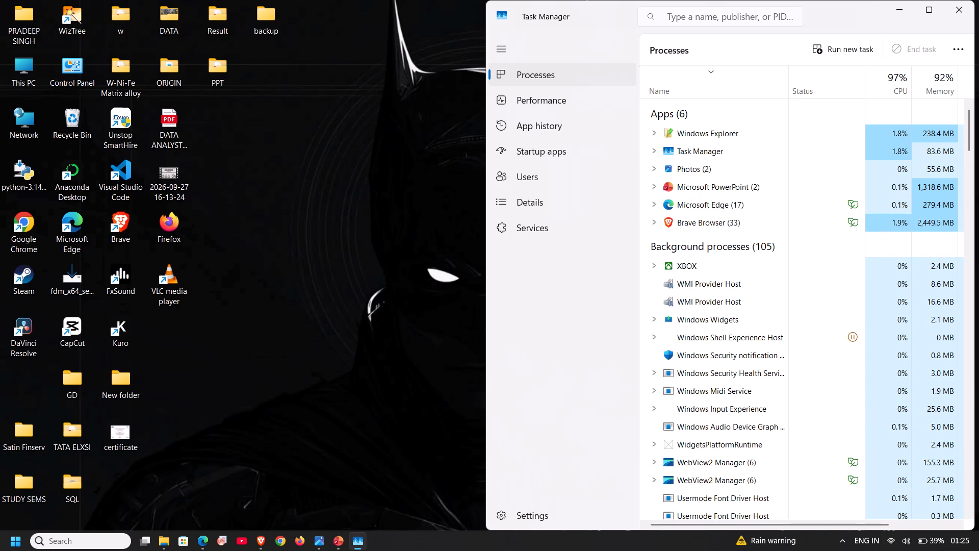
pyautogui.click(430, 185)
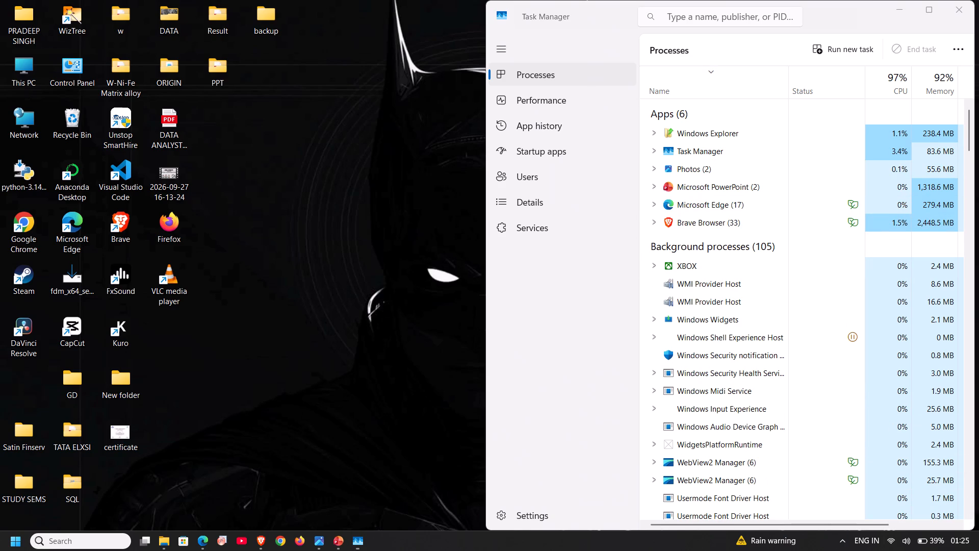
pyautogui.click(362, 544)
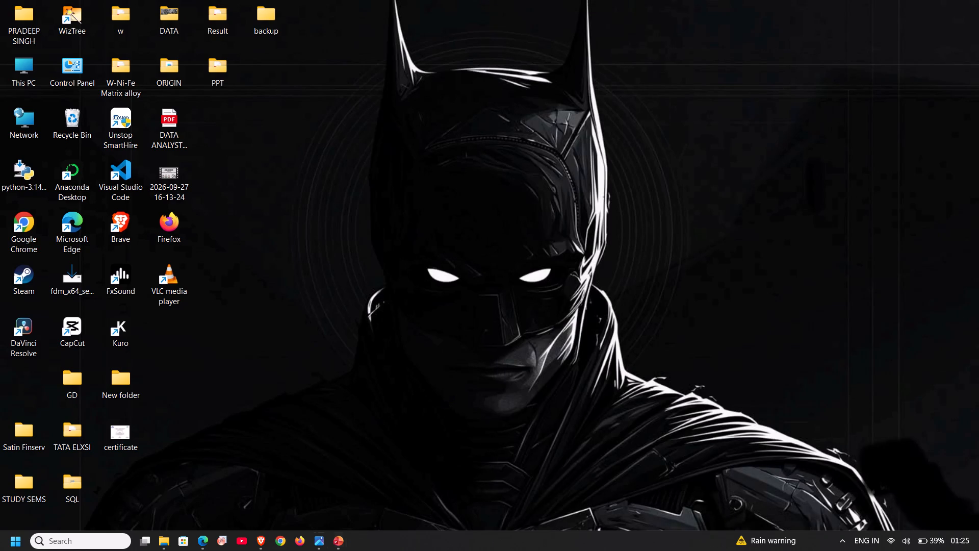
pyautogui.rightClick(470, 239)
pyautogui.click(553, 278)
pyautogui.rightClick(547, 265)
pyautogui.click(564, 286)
# Bring back the internship certificate image in Photos, look it over and close it.
pyautogui.click(321, 543)
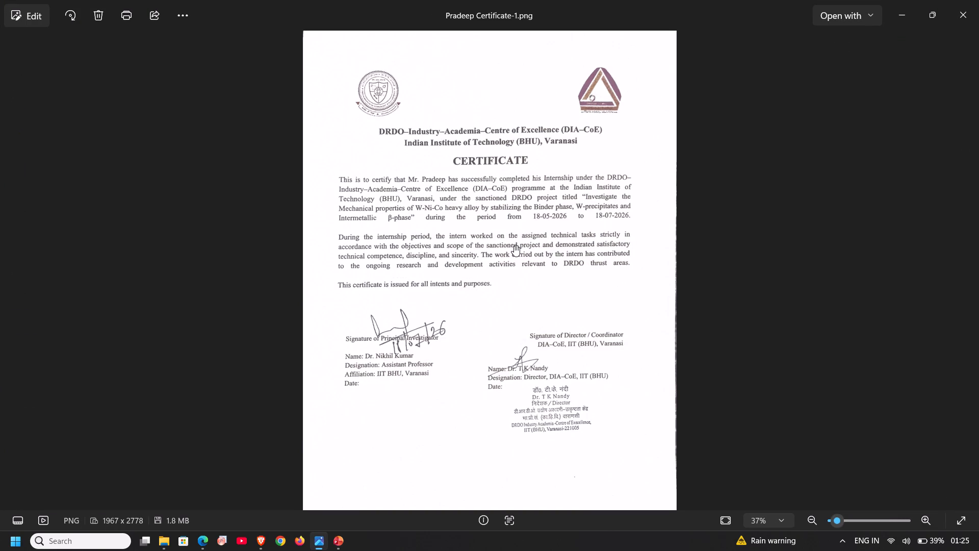
pyautogui.scroll(3, 514, 245)
pyautogui.scroll(-5, 514, 245)
pyautogui.click(968, 4)
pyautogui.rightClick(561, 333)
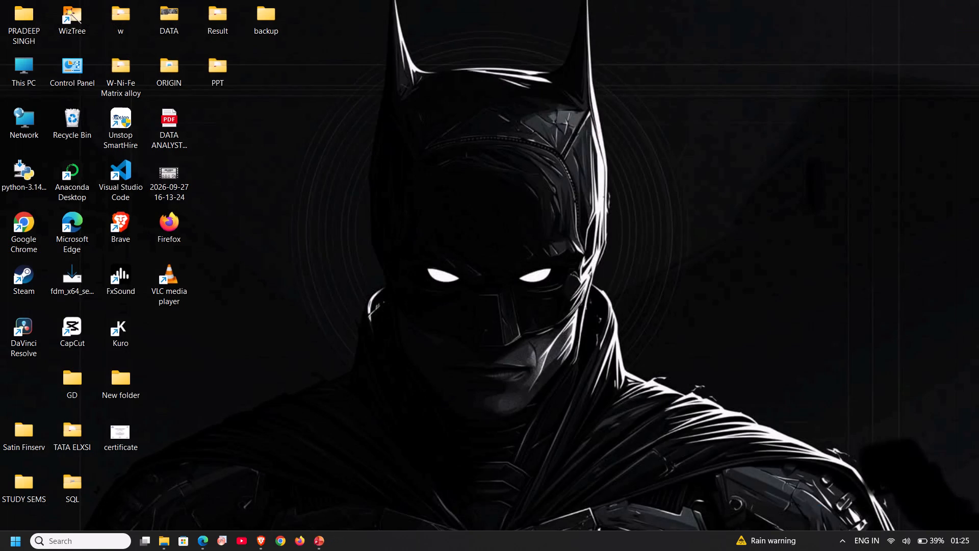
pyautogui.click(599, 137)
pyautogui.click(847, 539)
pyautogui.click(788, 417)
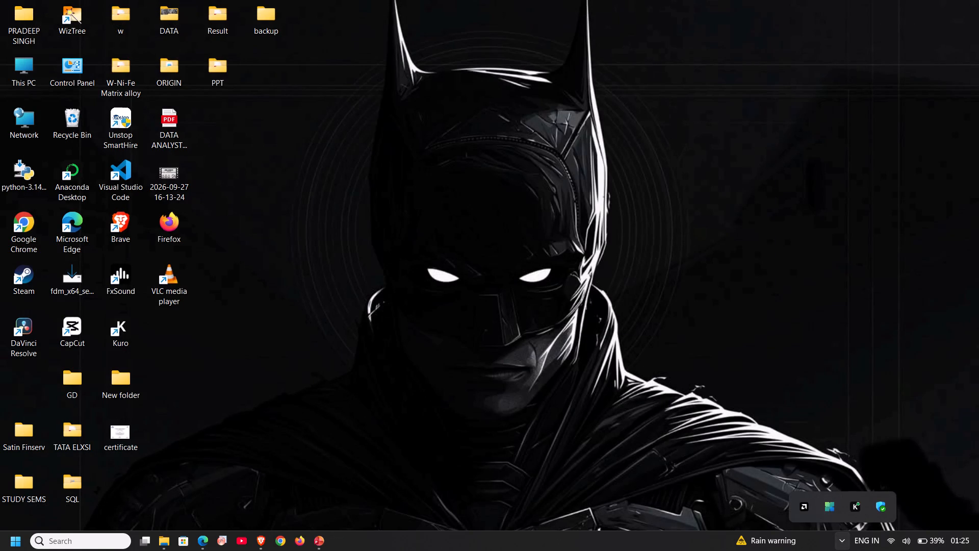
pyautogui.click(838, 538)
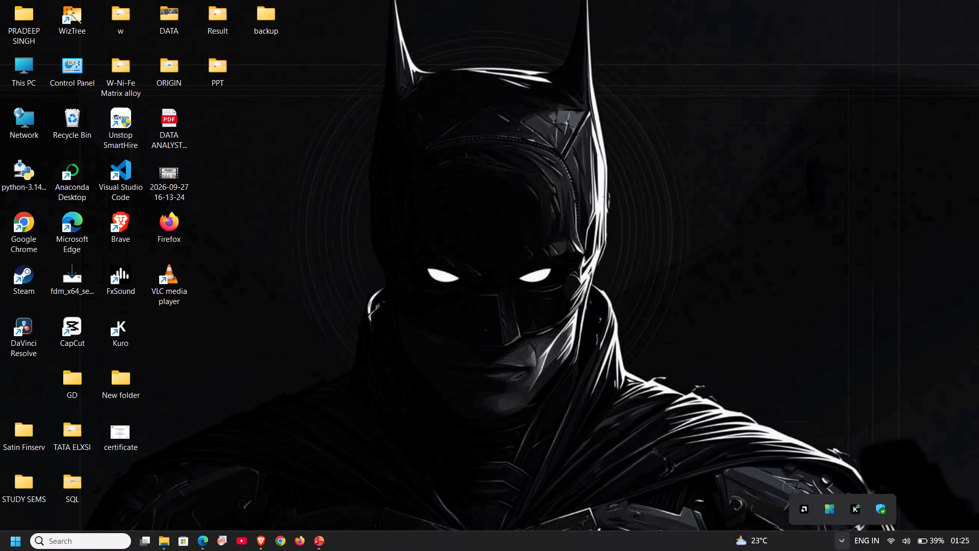